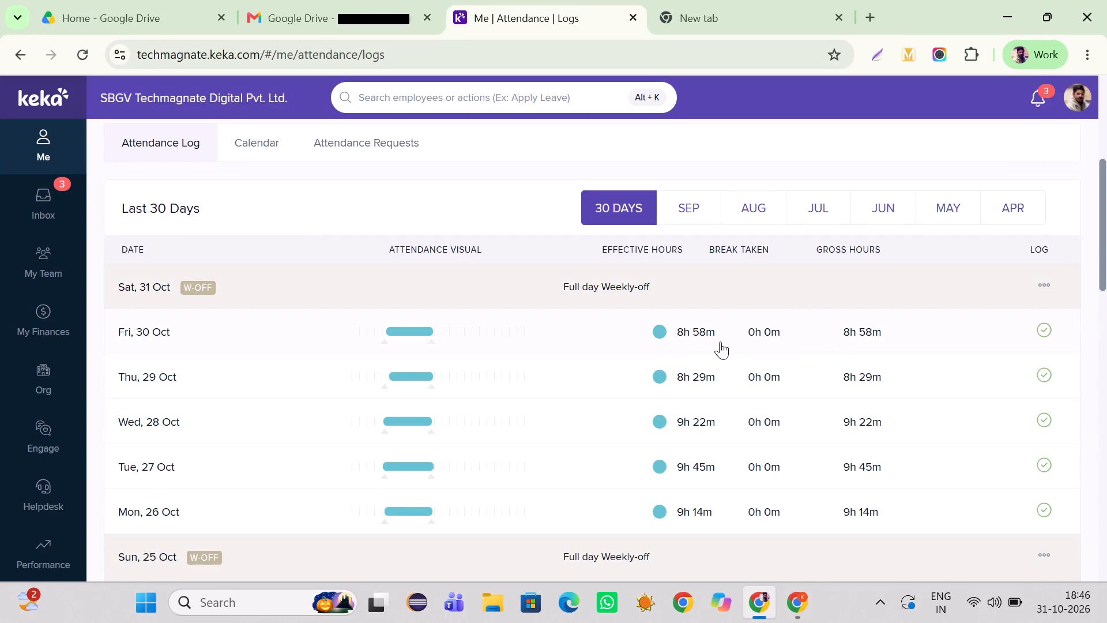
# Check the day log details for Fri, 30 Oct in the attendance log.
pyautogui.click(684, 334)
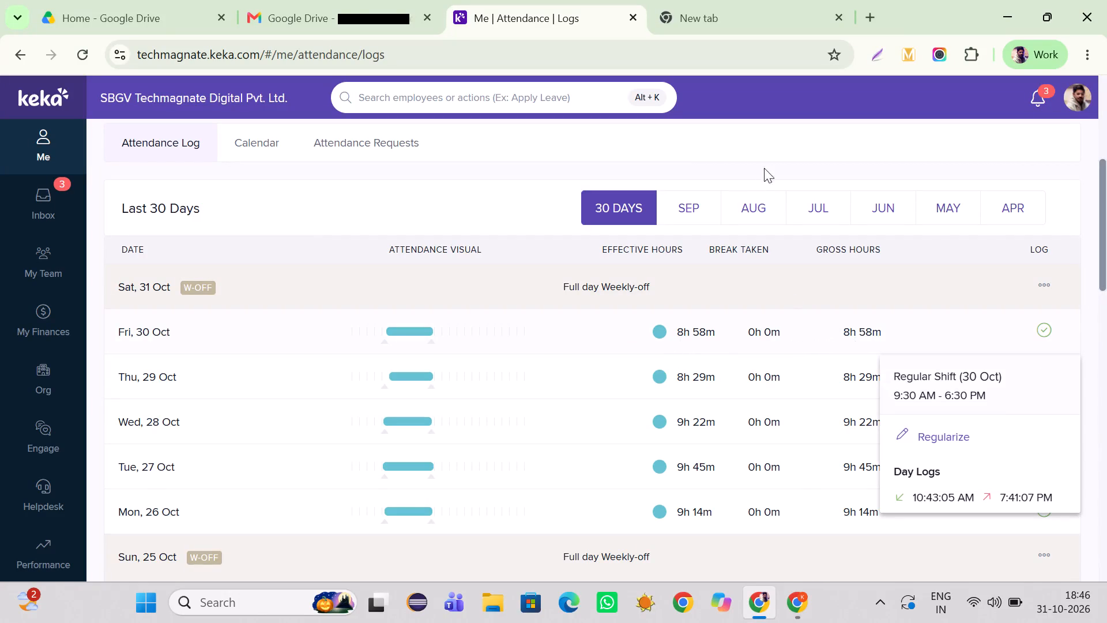
pyautogui.click(753, 141)
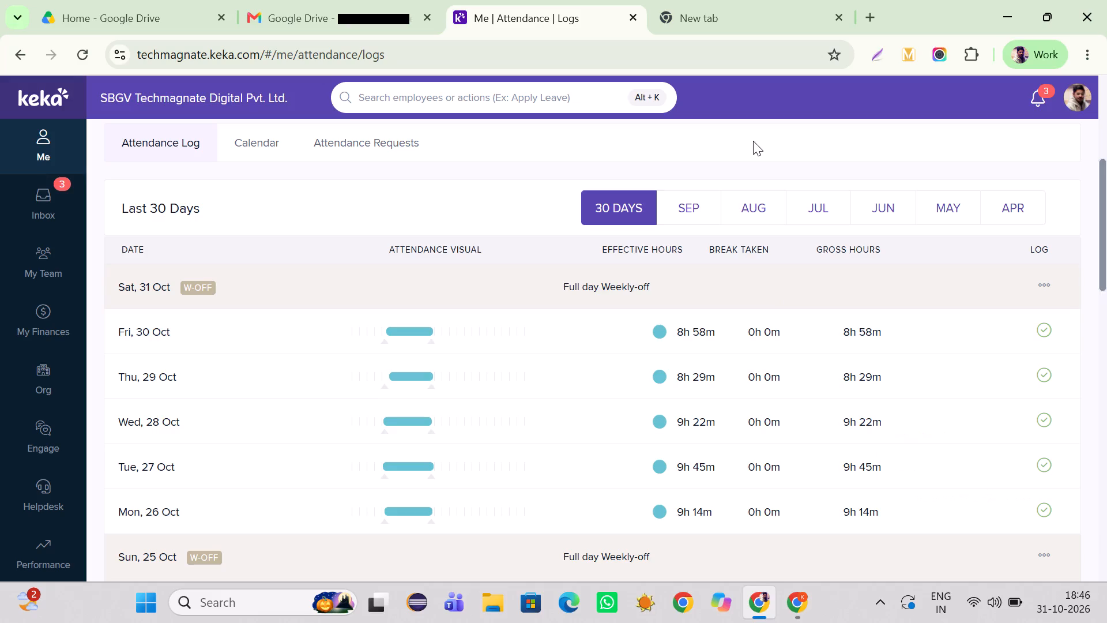
# Open all timesheets, view the 12 Oct - 18 Oct 2026 week, and settle on the 19 Oct - 25 Oct 2026 week.
pyautogui.moveTo(1102, 179); pyautogui.dragTo(1098, 71)
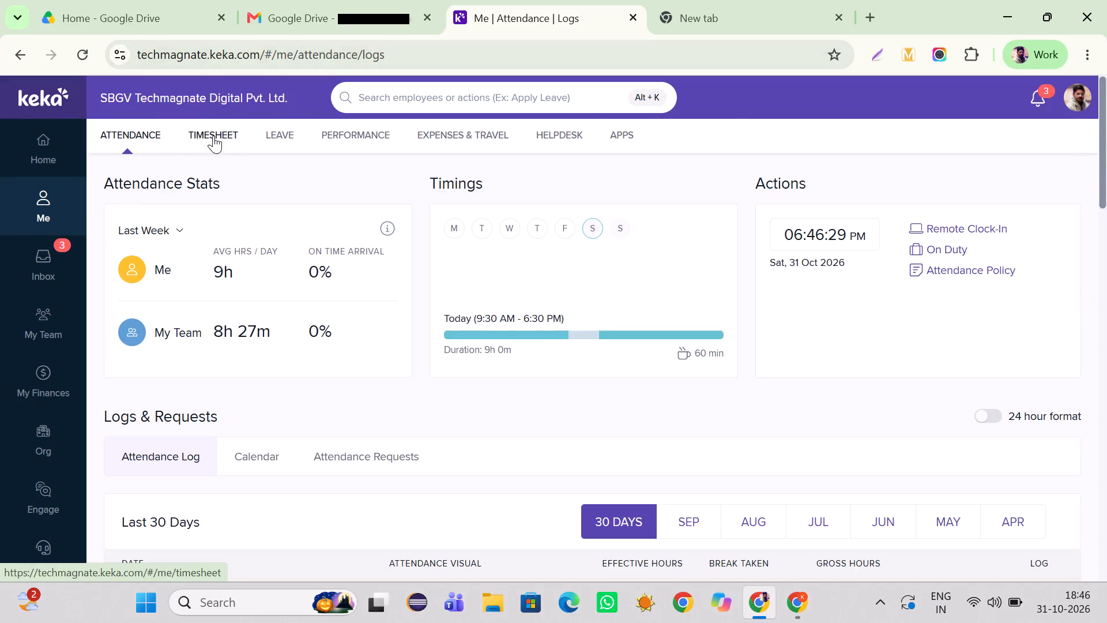
pyautogui.click(214, 136)
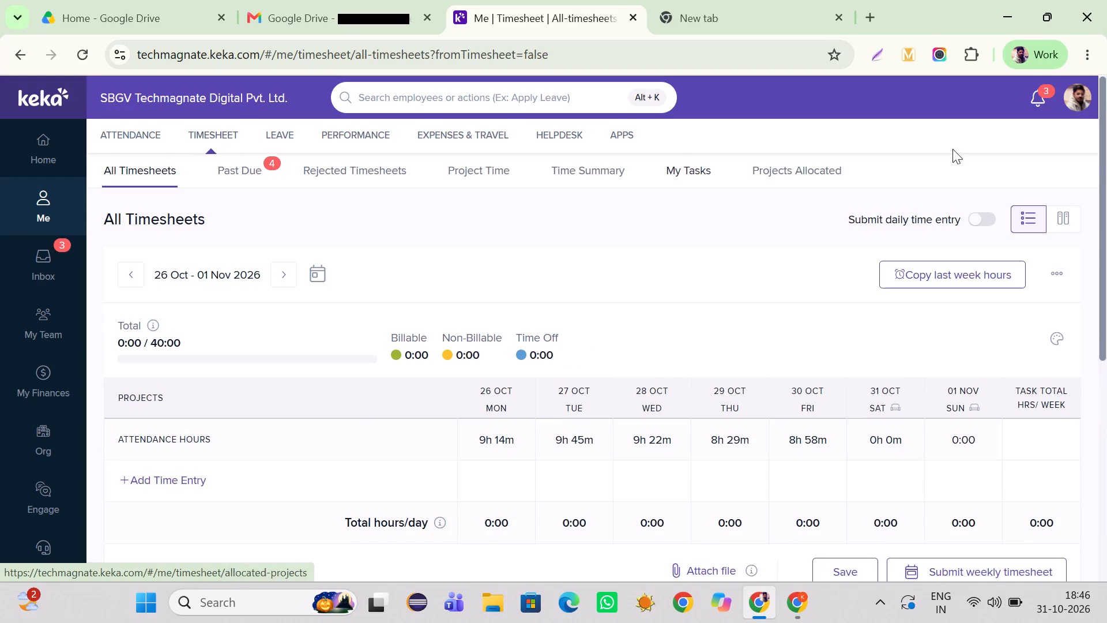
pyautogui.moveTo(1106, 153); pyautogui.dragTo(1106, 186)
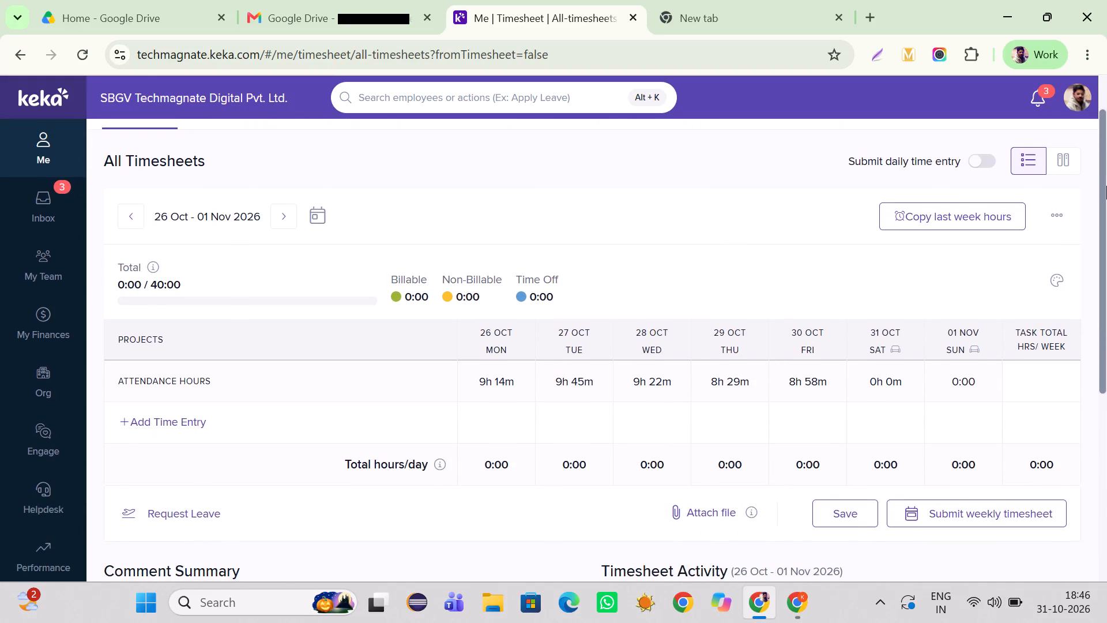
pyautogui.click(132, 223)
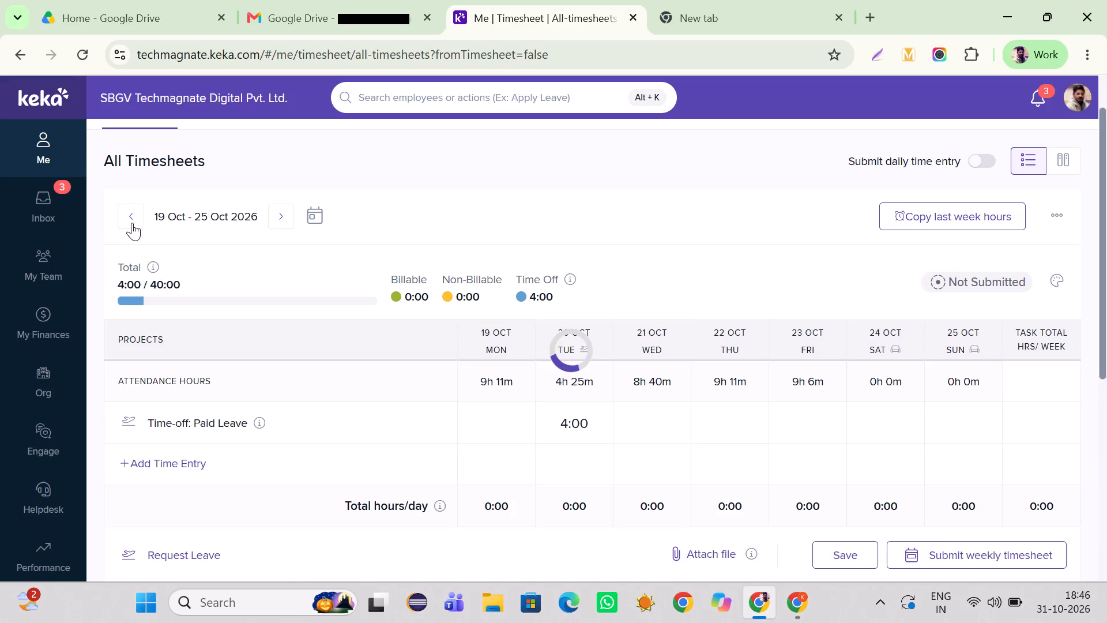
pyautogui.click(132, 223)
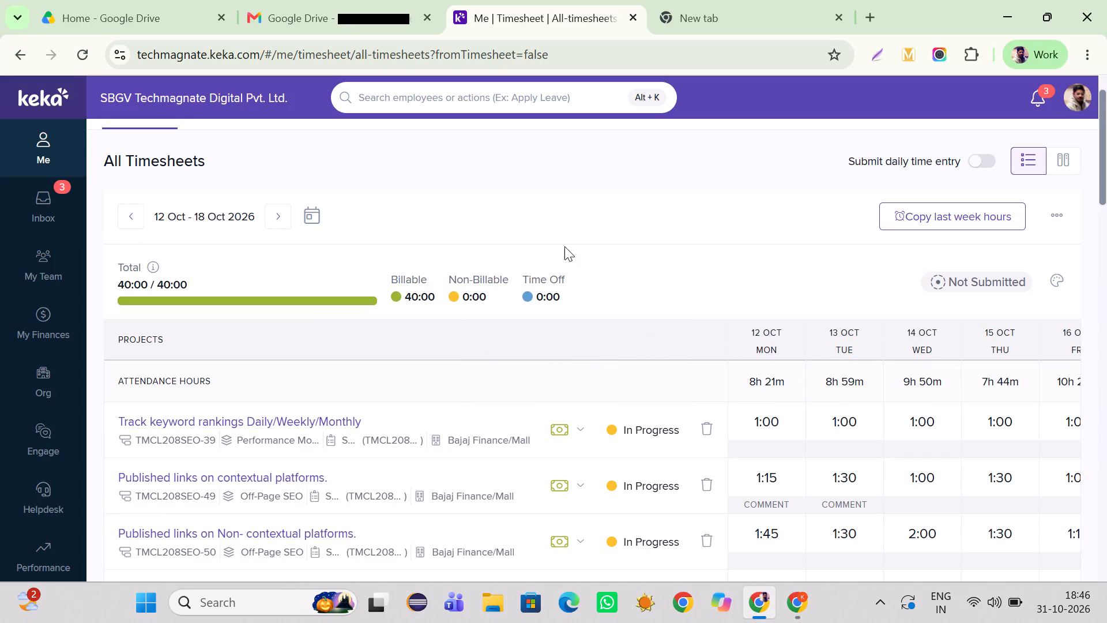
pyautogui.click(278, 214)
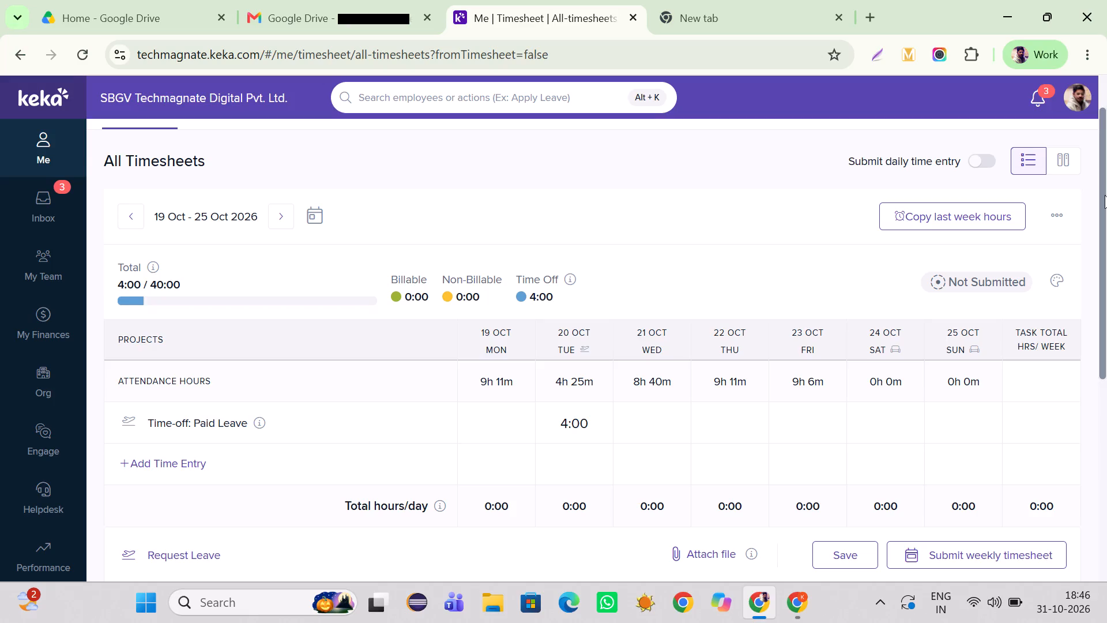
# Copy all tasks and hours from the 12 Oct - 18 Oct 2026 week into the 19 Oct - 25 Oct timesheet.
pyautogui.click(962, 215)
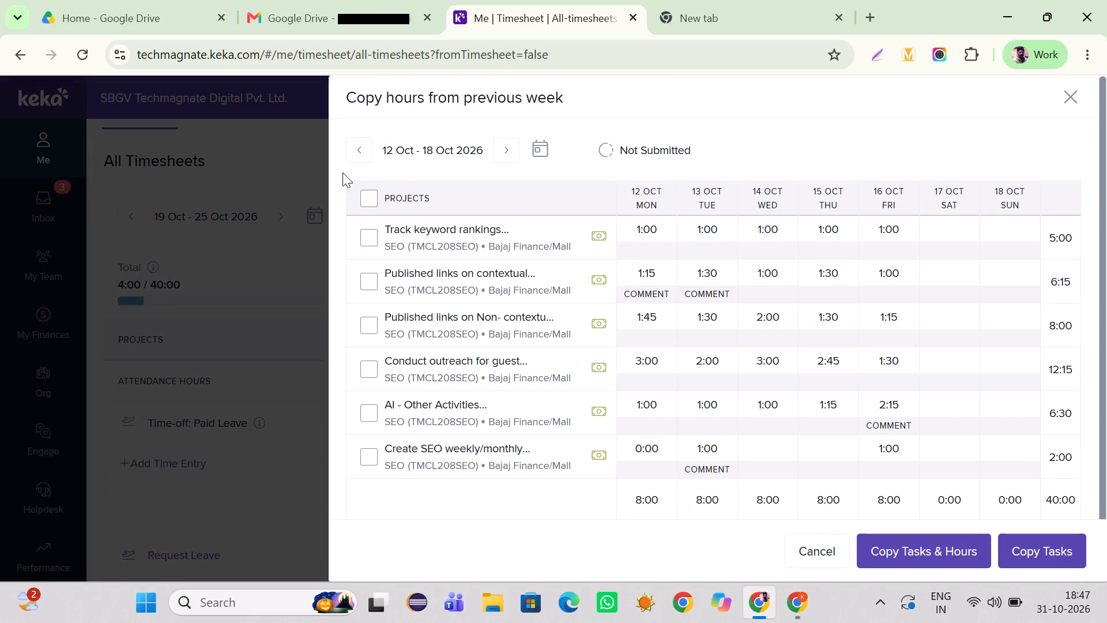
pyautogui.click(368, 194)
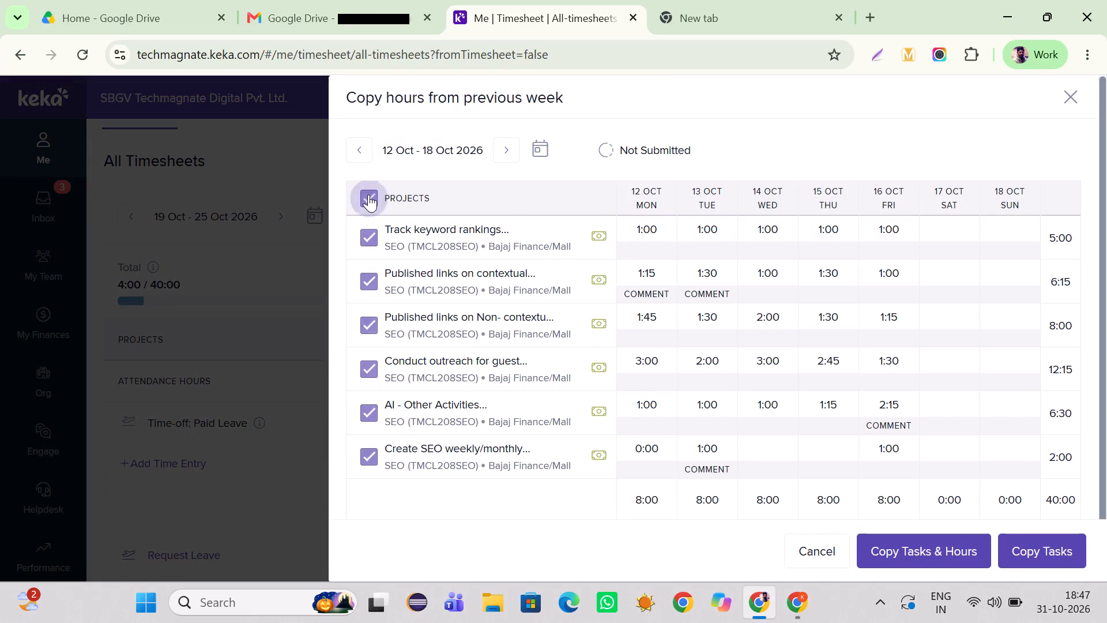
pyautogui.click(944, 545)
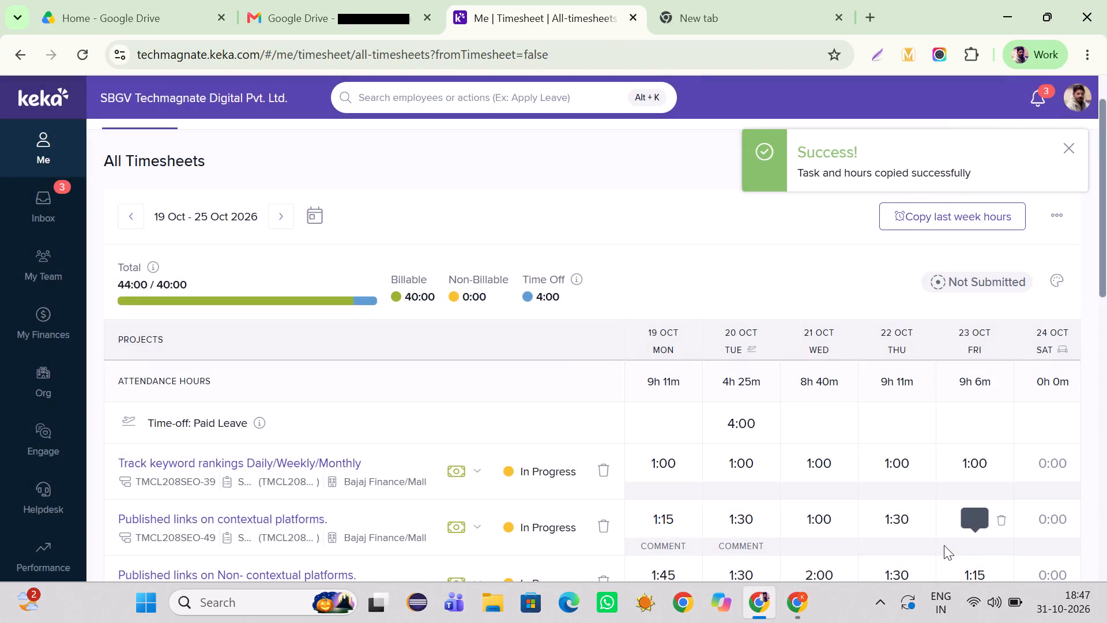
# Review the copied tasks, daily hours and daily totals against the attendance hours for the 19 Oct - 25 Oct week.
pyautogui.moveTo(1106, 164); pyautogui.dragTo(1105, 183)
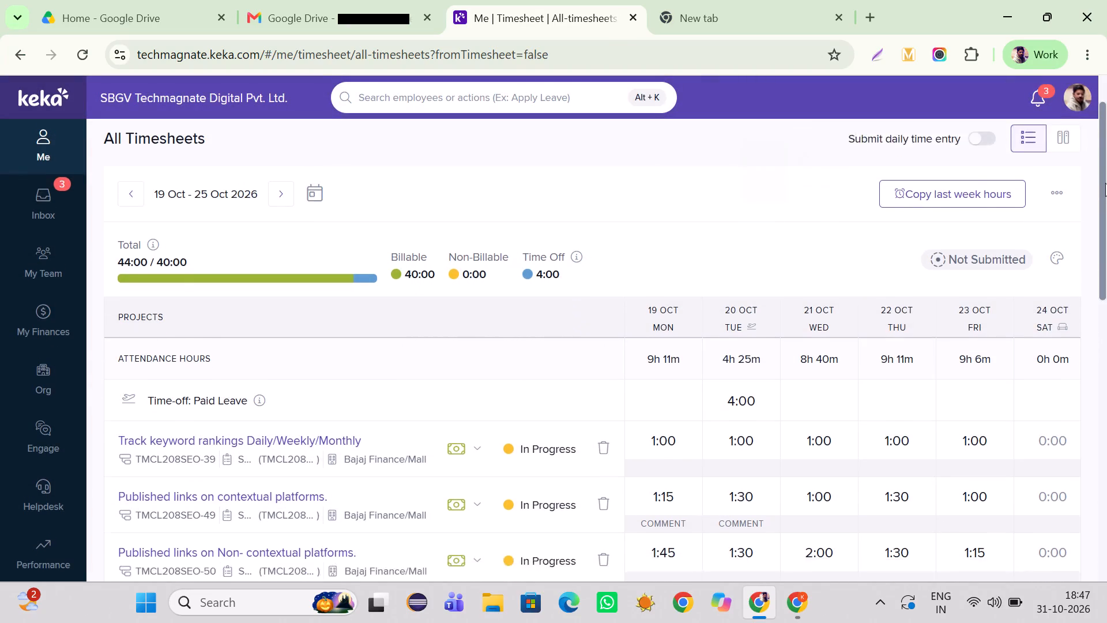
pyautogui.moveTo(1105, 183); pyautogui.dragTo(1106, 235)
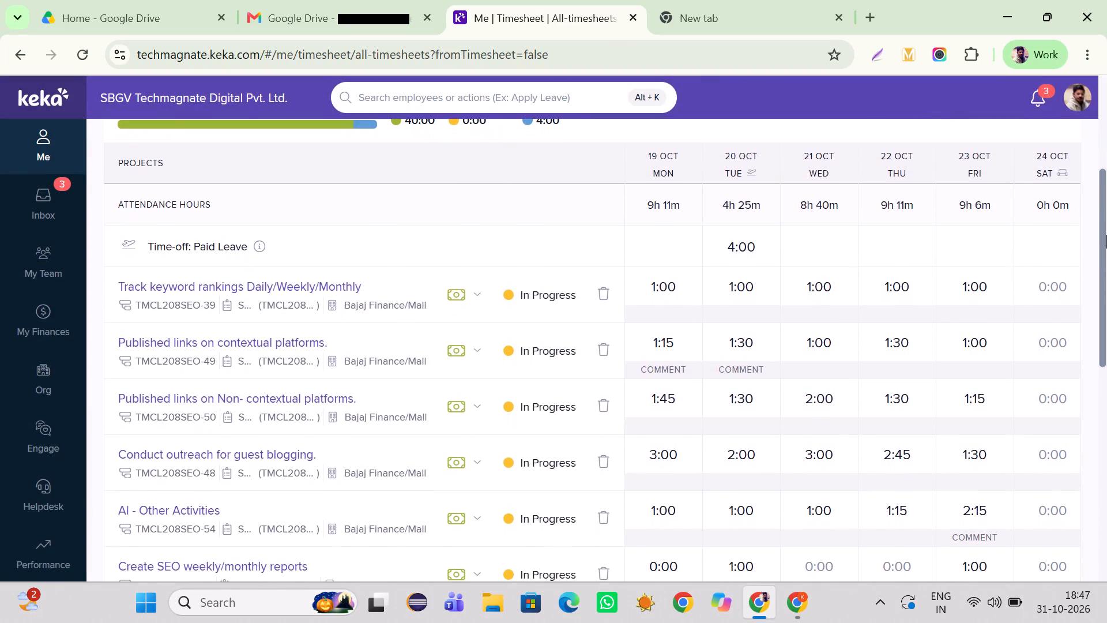
pyautogui.moveTo(1106, 235); pyautogui.dragTo(1105, 253)
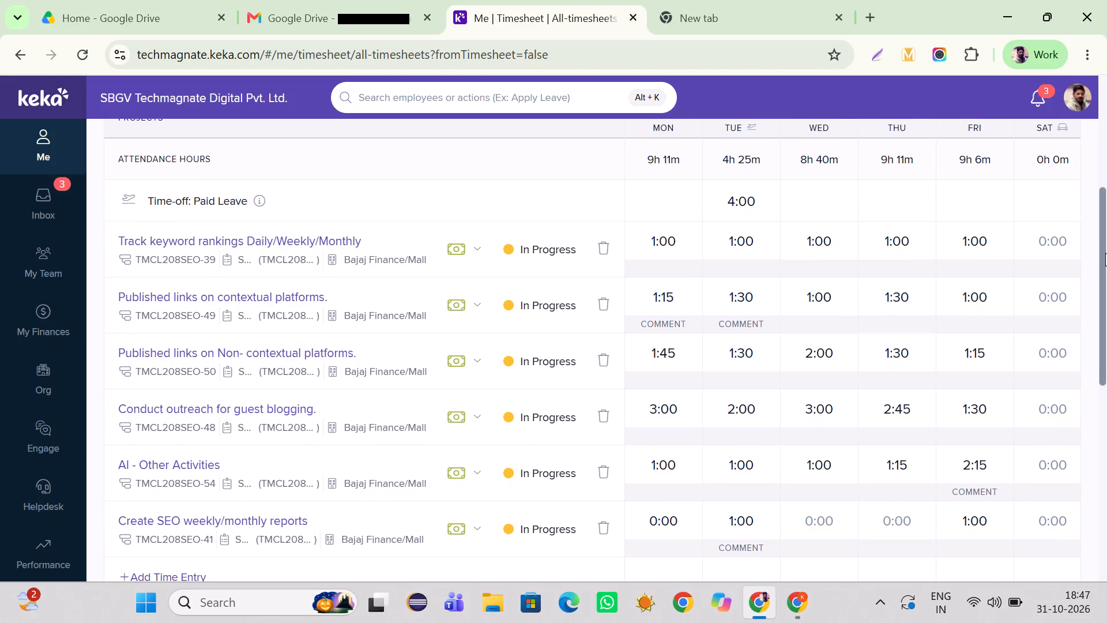
pyautogui.moveTo(1105, 253); pyautogui.dragTo(1106, 232)
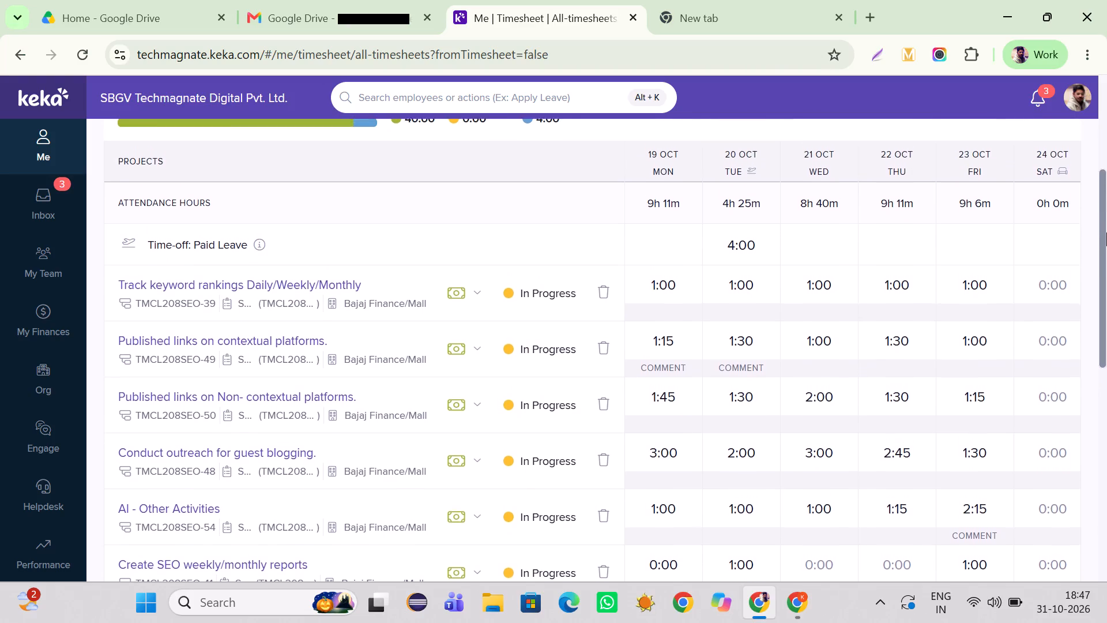
pyautogui.moveTo(1106, 232); pyautogui.dragTo(1106, 230)
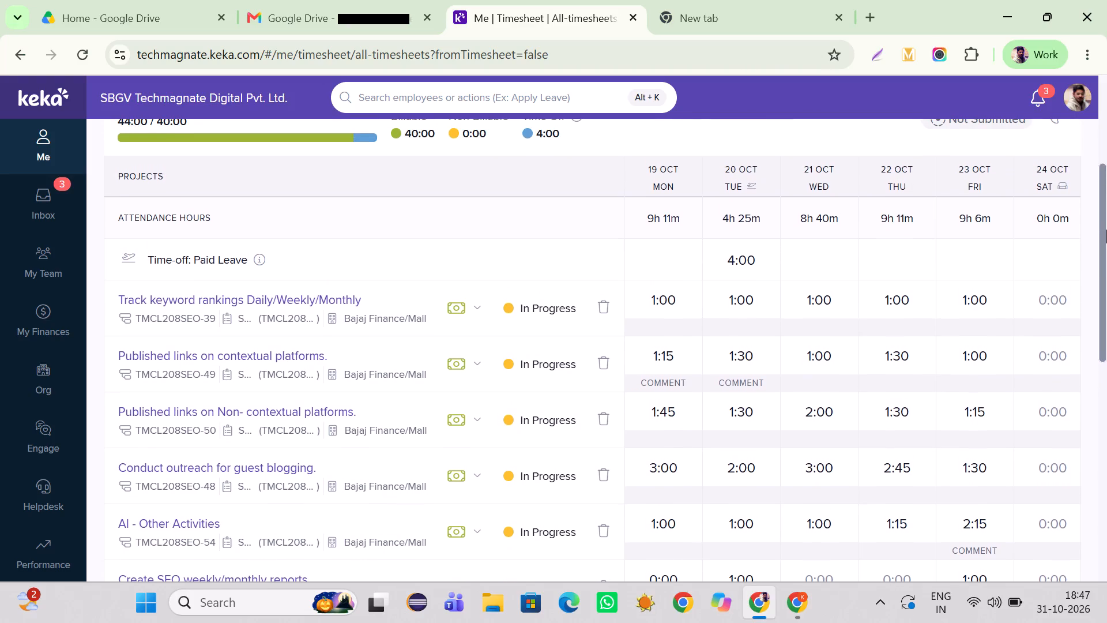
pyautogui.moveTo(1106, 230); pyautogui.dragTo(1106, 233)
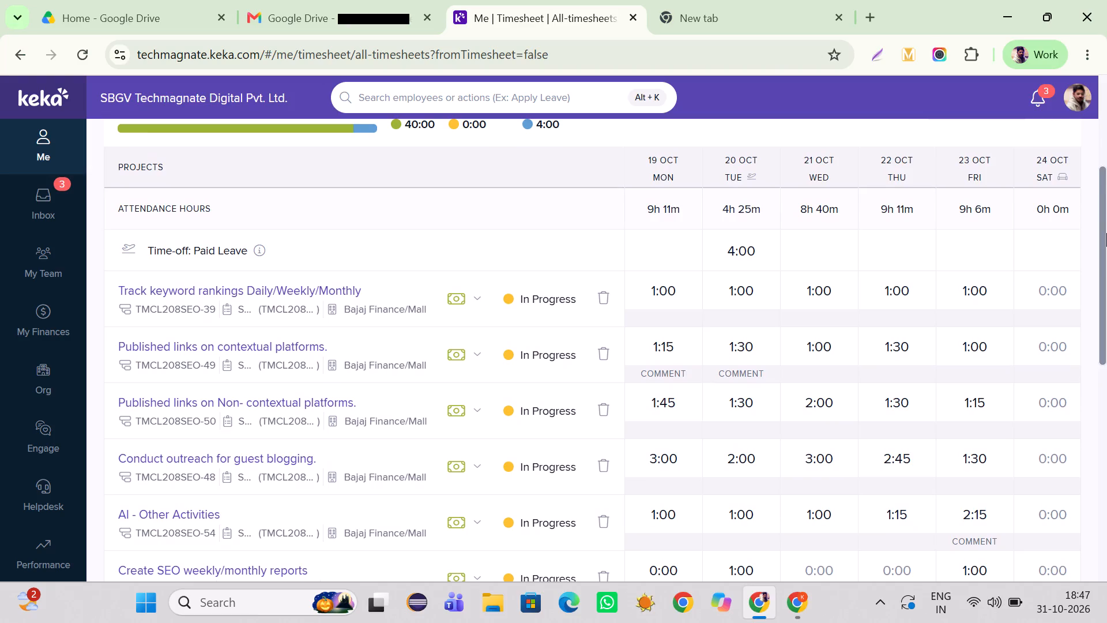
pyautogui.moveTo(1106, 233); pyautogui.dragTo(1089, 326)
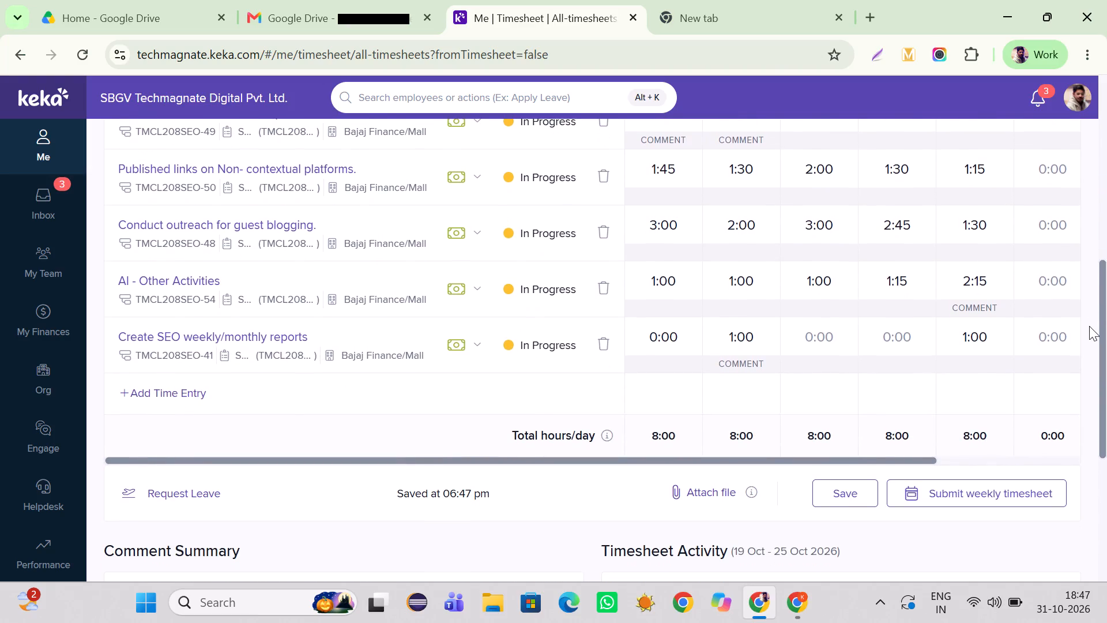
pyautogui.moveTo(1089, 326); pyautogui.dragTo(1106, 226)
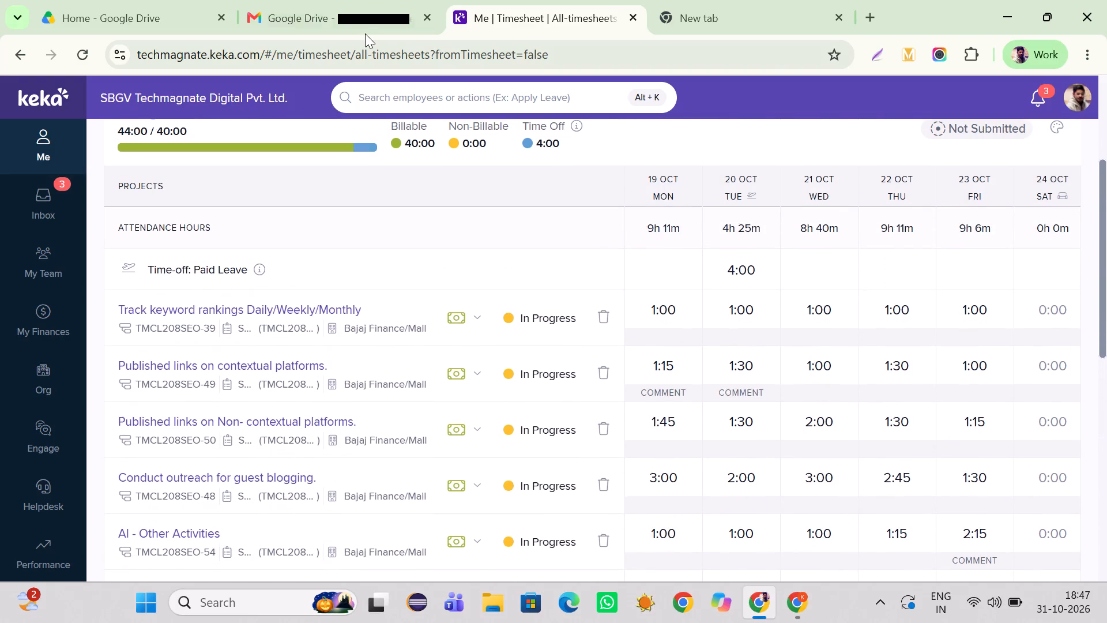
# Open the attendance page in the spare browser tab and examine the last 30 days of attendance logs.
pyautogui.click(730, 20)
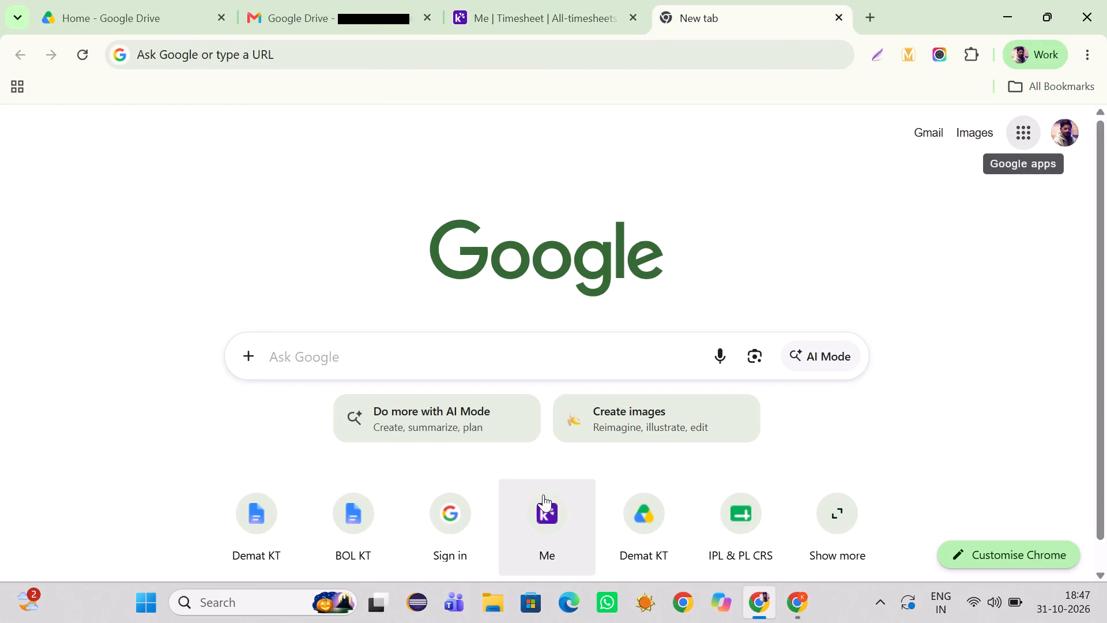
pyautogui.click(543, 513)
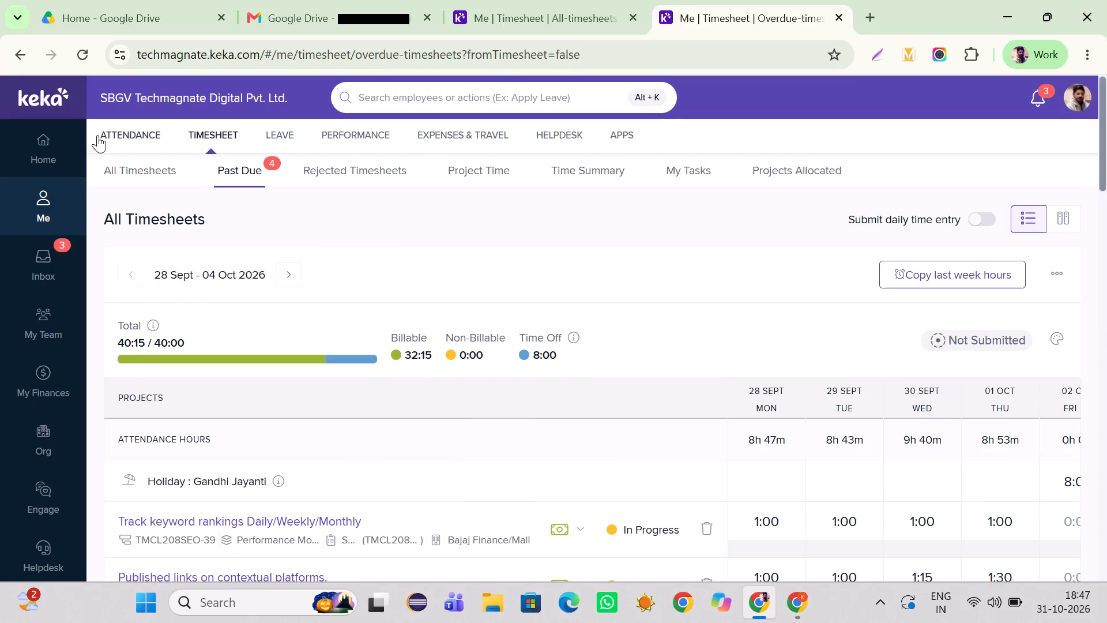
pyautogui.click(118, 130)
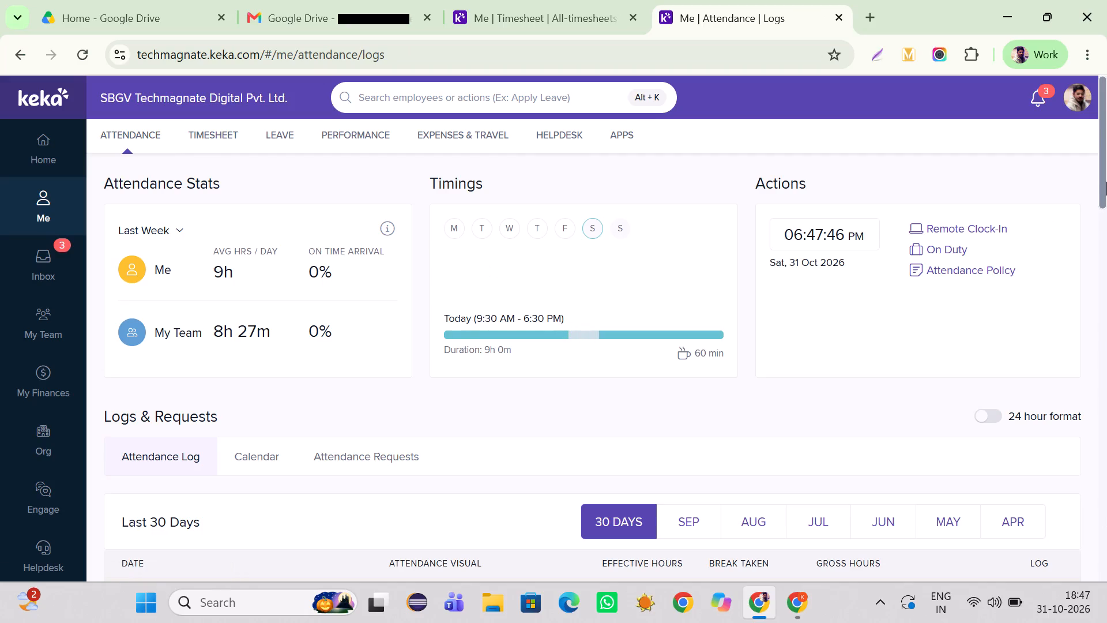
pyautogui.moveTo(1106, 177); pyautogui.dragTo(1098, 343)
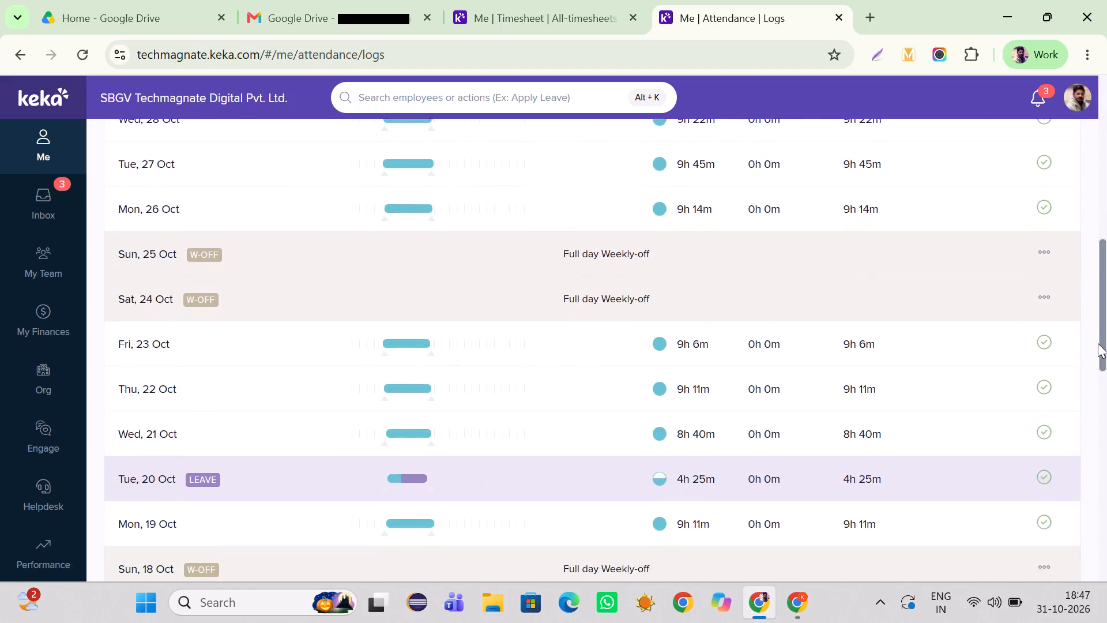
pyautogui.moveTo(1098, 343); pyautogui.dragTo(1087, 409)
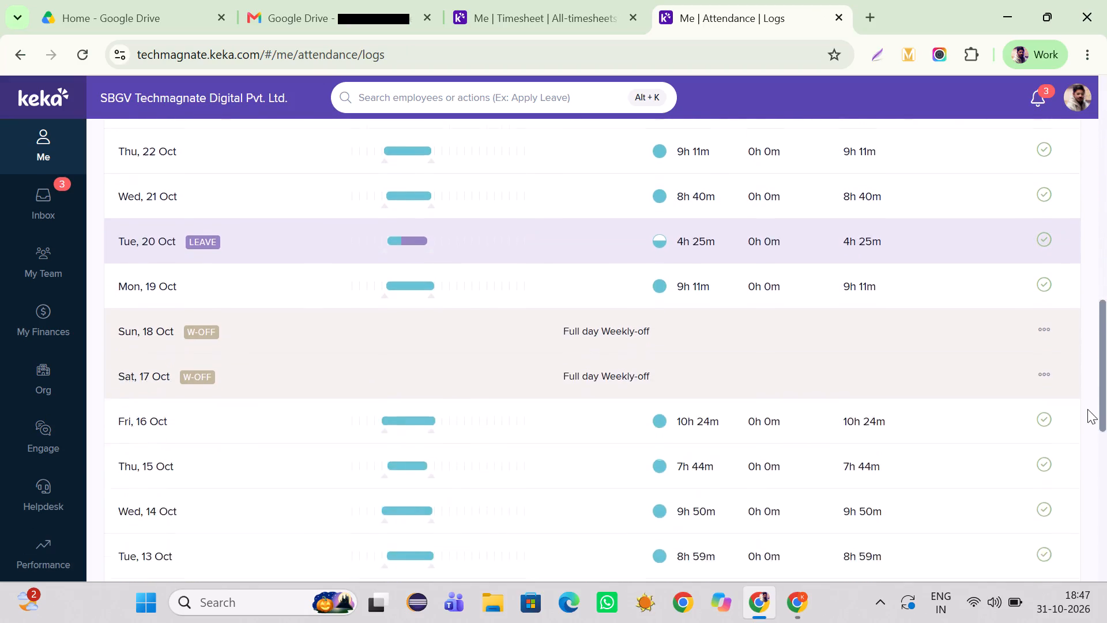
pyautogui.moveTo(1087, 409); pyautogui.dragTo(1067, 502)
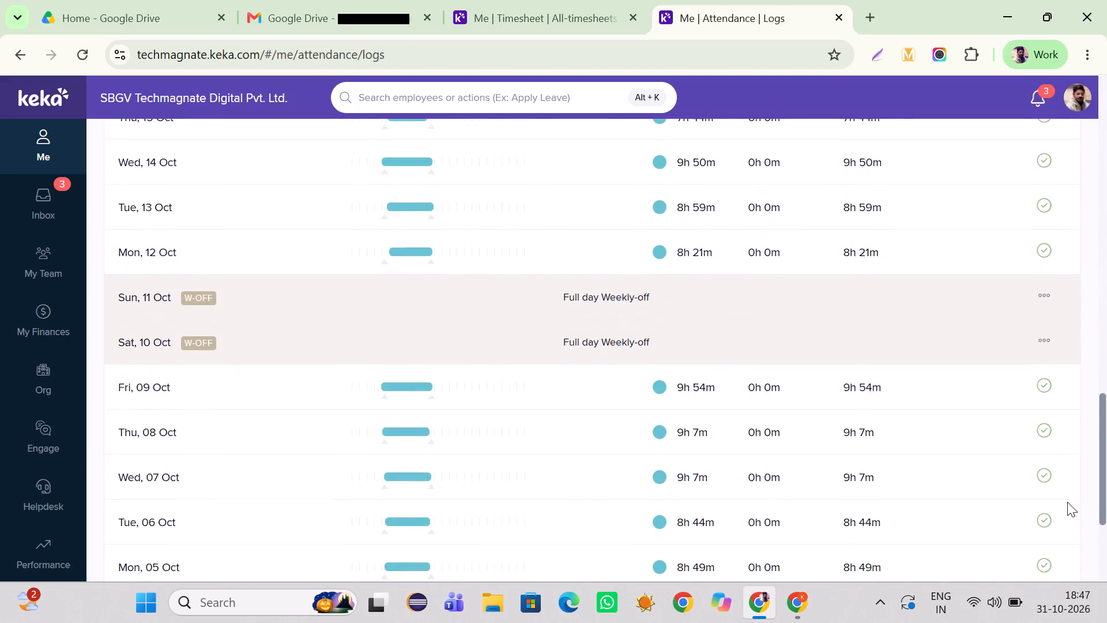
pyautogui.moveTo(1067, 502); pyautogui.dragTo(1055, 563)
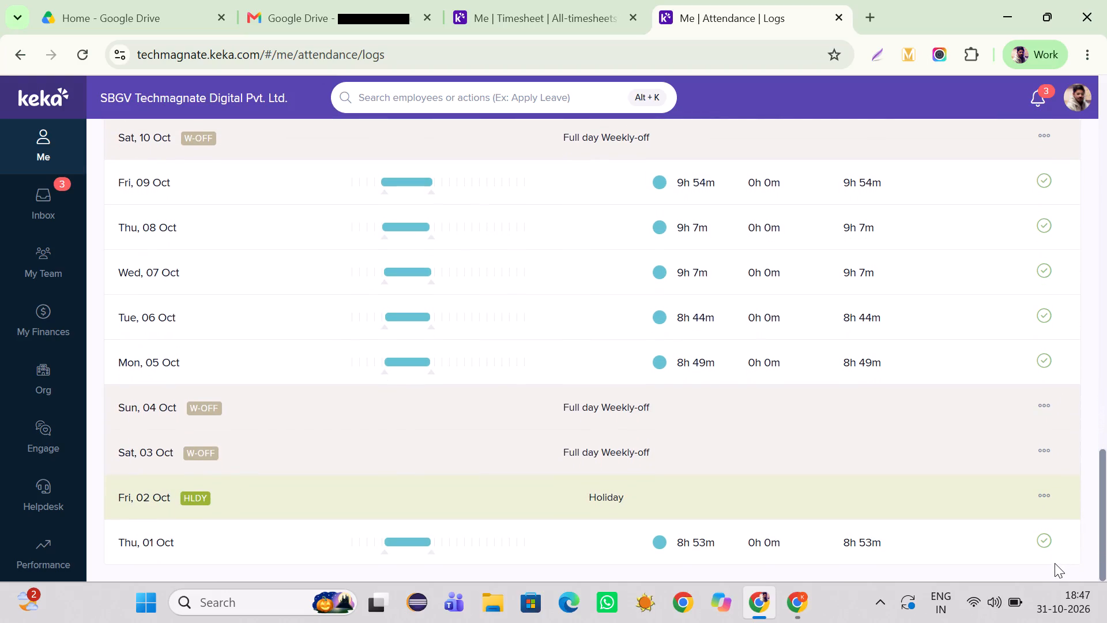
pyautogui.moveTo(1055, 563); pyautogui.dragTo(1053, 565)
pyautogui.moveTo(1106, 490); pyautogui.dragTo(1106, 310)
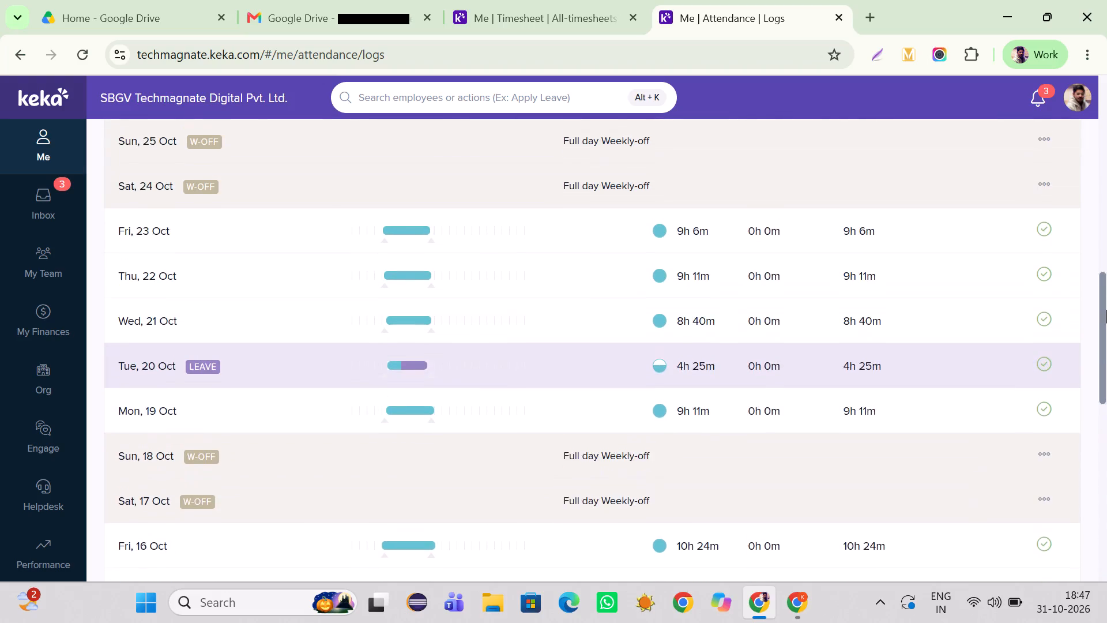
pyautogui.moveTo(1106, 310); pyautogui.dragTo(1101, 161)
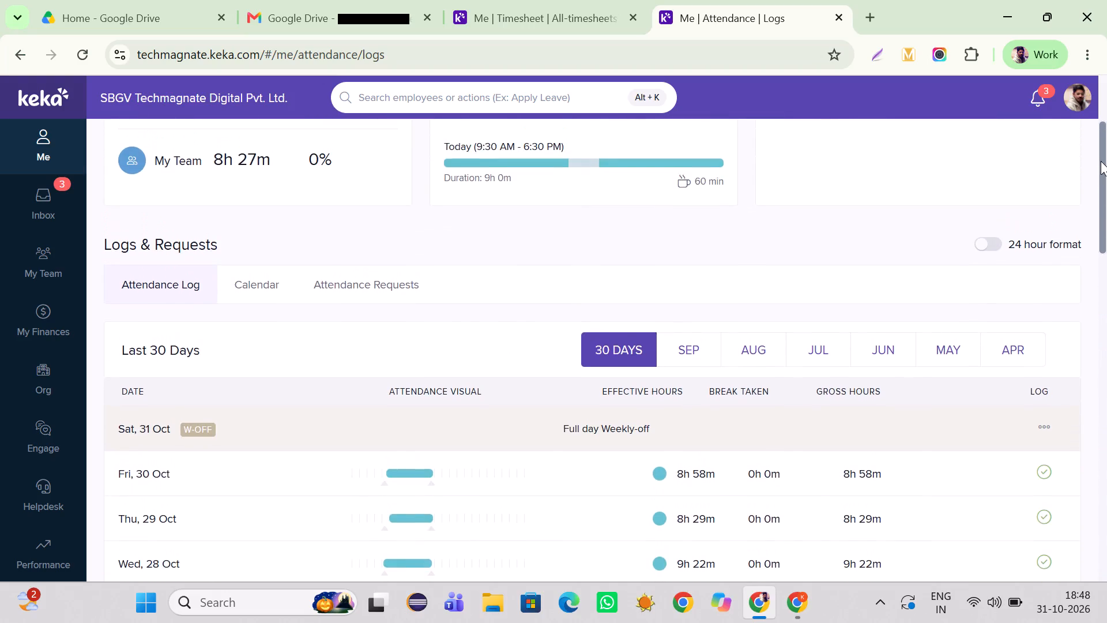
pyautogui.moveTo(1101, 161); pyautogui.dragTo(1106, 110)
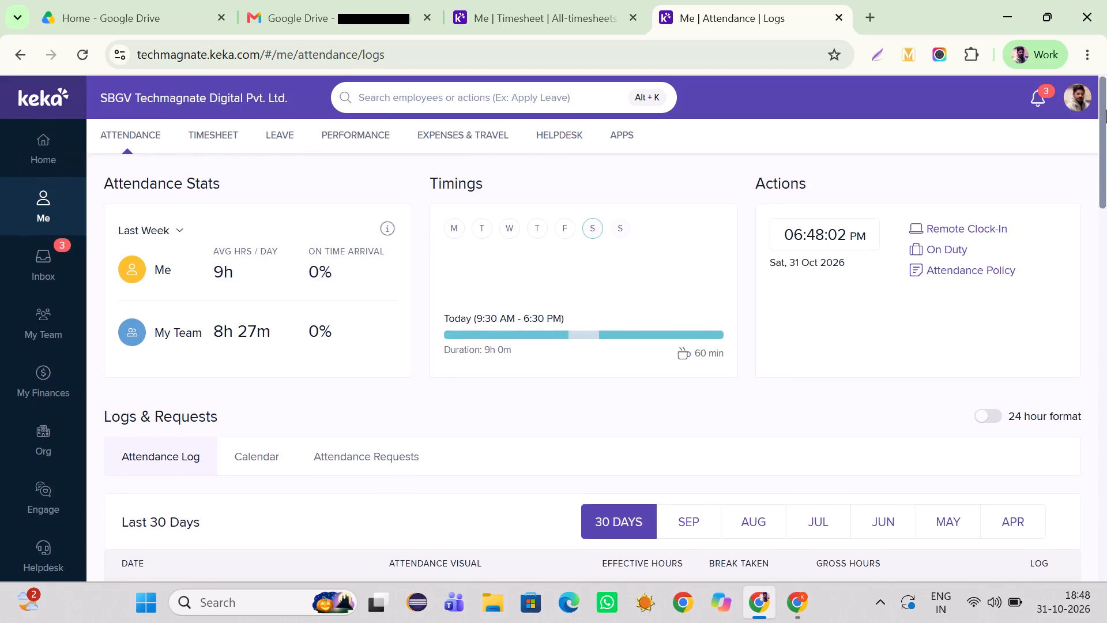
# Return to the open timesheet and set the 20 Oct hours for Published links on contextual platforms to 1:00.
pyautogui.click(564, 9)
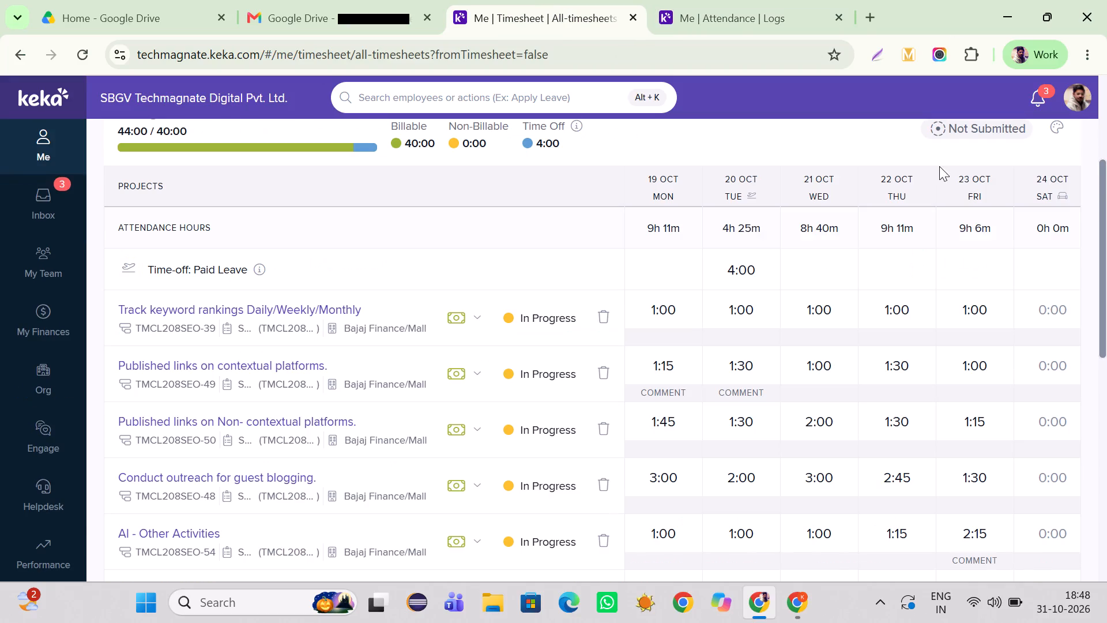
pyautogui.moveTo(1106, 205); pyautogui.dragTo(1106, 232)
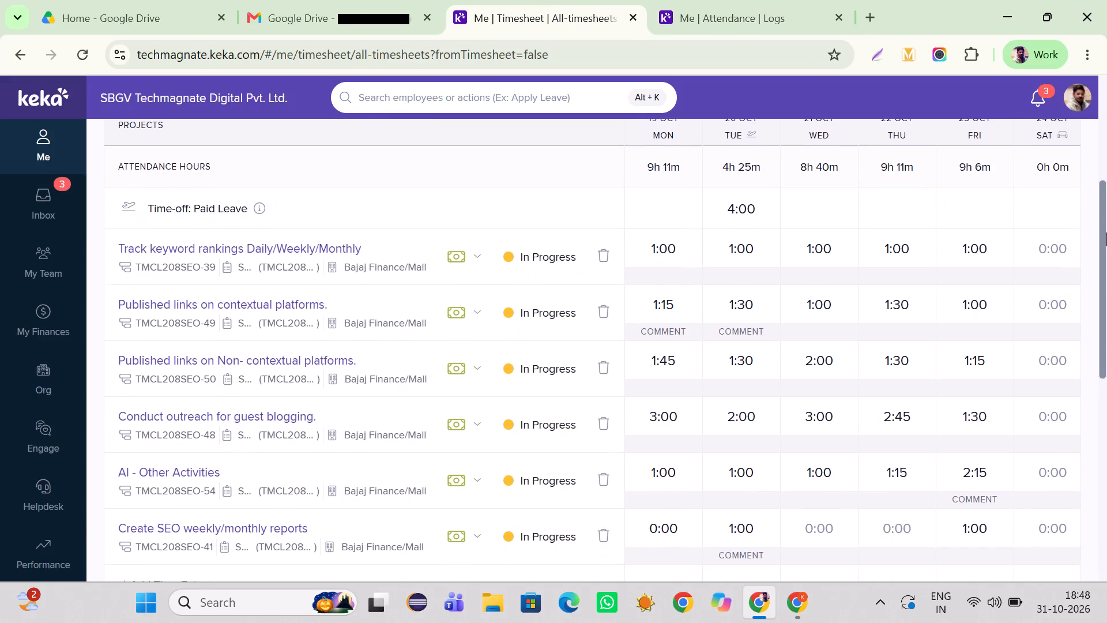
pyautogui.moveTo(1106, 232); pyautogui.dragTo(1104, 251)
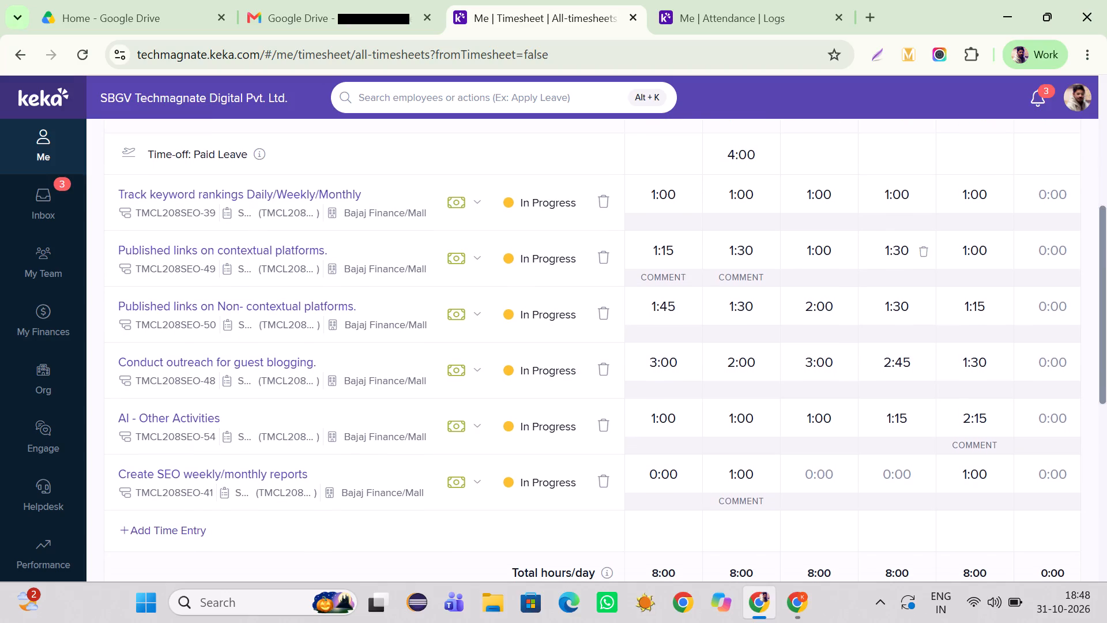
pyautogui.click(756, 247)
pyautogui.press('Right')
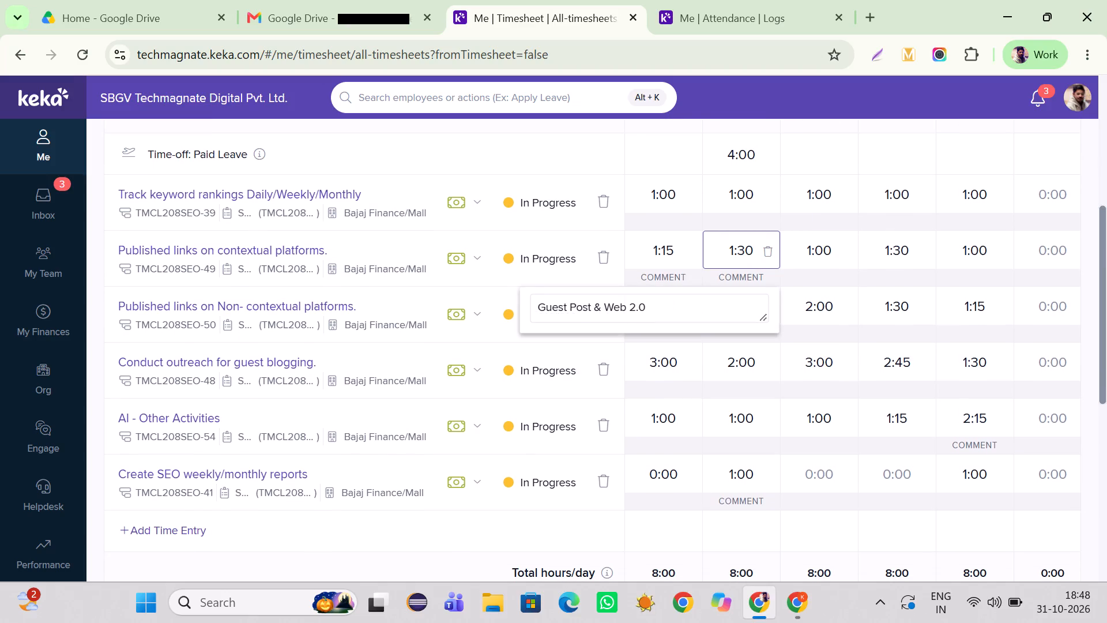
pyautogui.press('BackSpace')
pyautogui.press('BackSpace')
pyautogui.write('00')
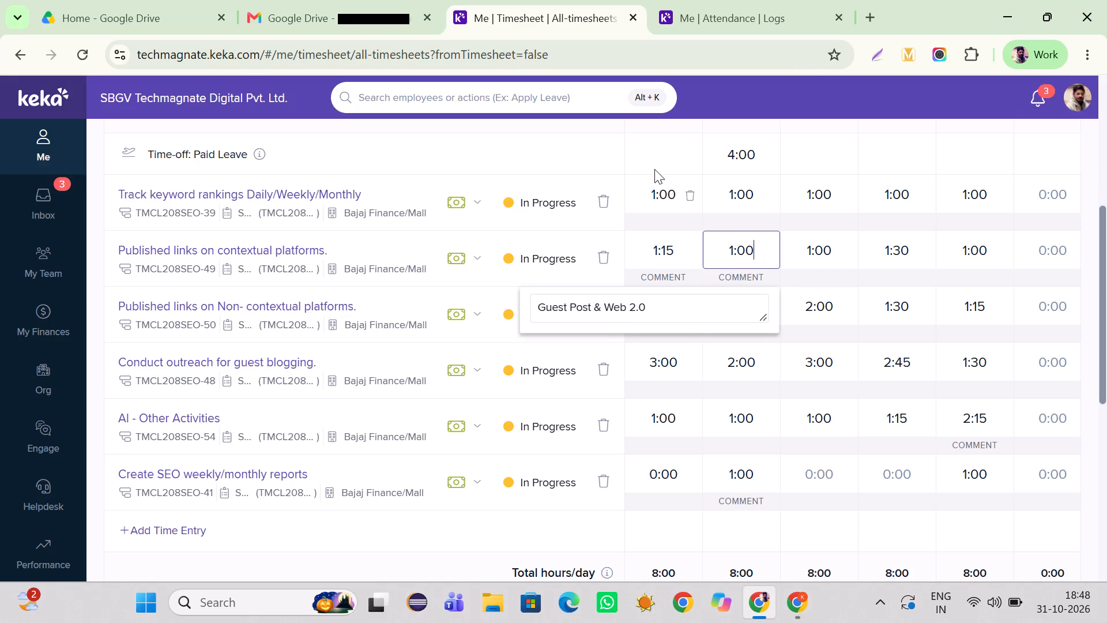
pyautogui.click(646, 169)
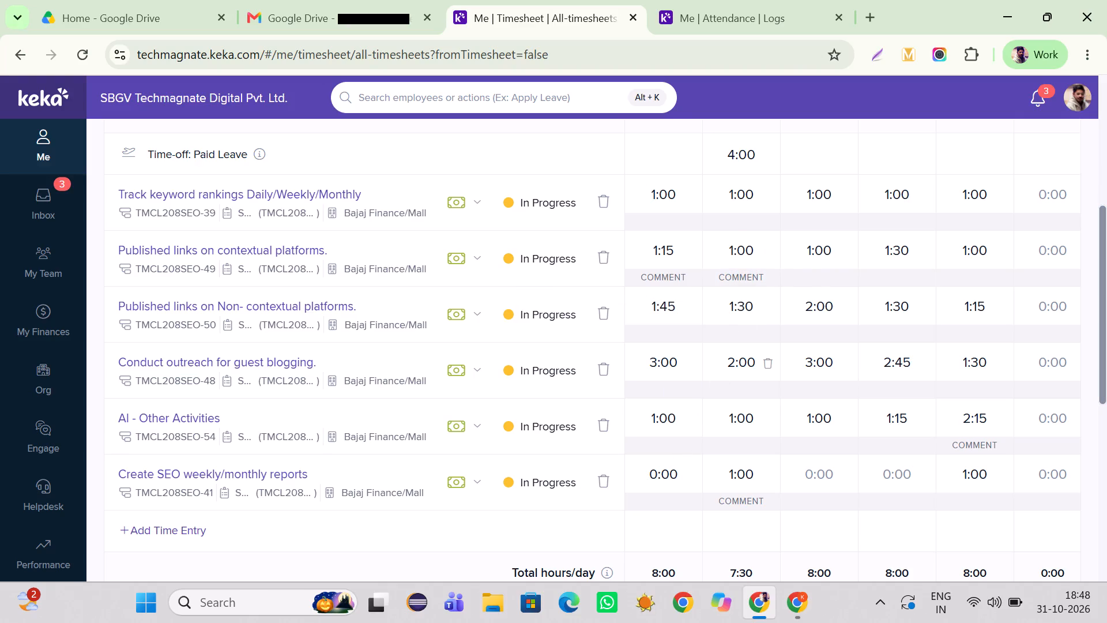
# Set the 20 Oct hours for Published links on Non-contextual platforms to 1:00.
pyautogui.click(752, 300)
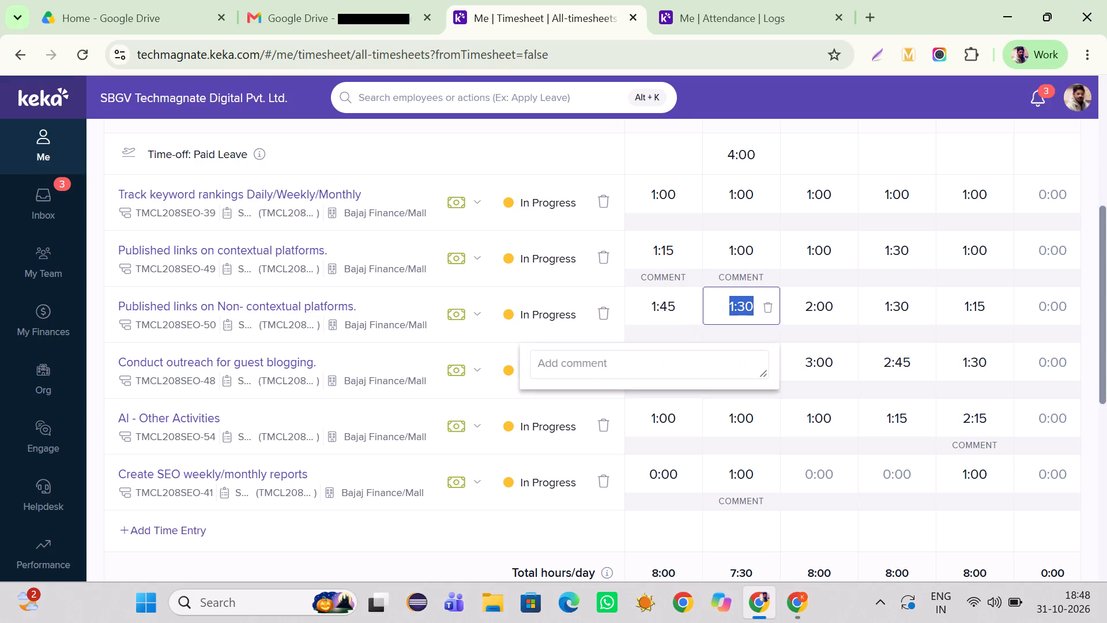
pyautogui.click(752, 300)
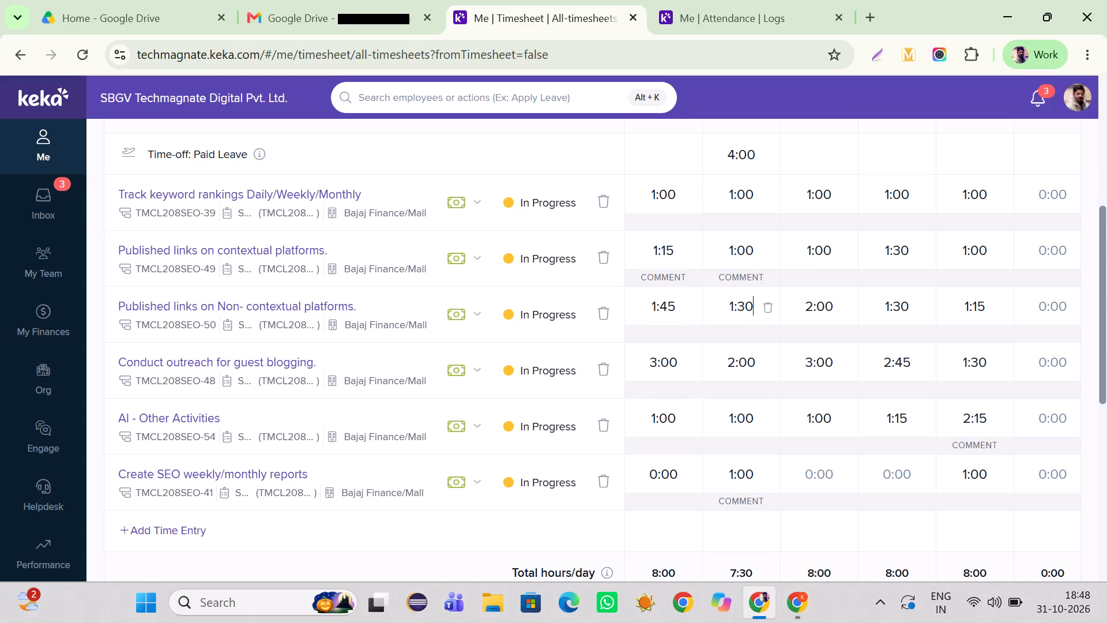
pyautogui.press('BackSpace')
pyautogui.press('BackSpace')
pyautogui.write('00')
pyautogui.click(646, 148)
# Set the 20 Oct hours for AI - Other Activities to 0:15.
pyautogui.moveTo(1106, 262); pyautogui.dragTo(1106, 268)
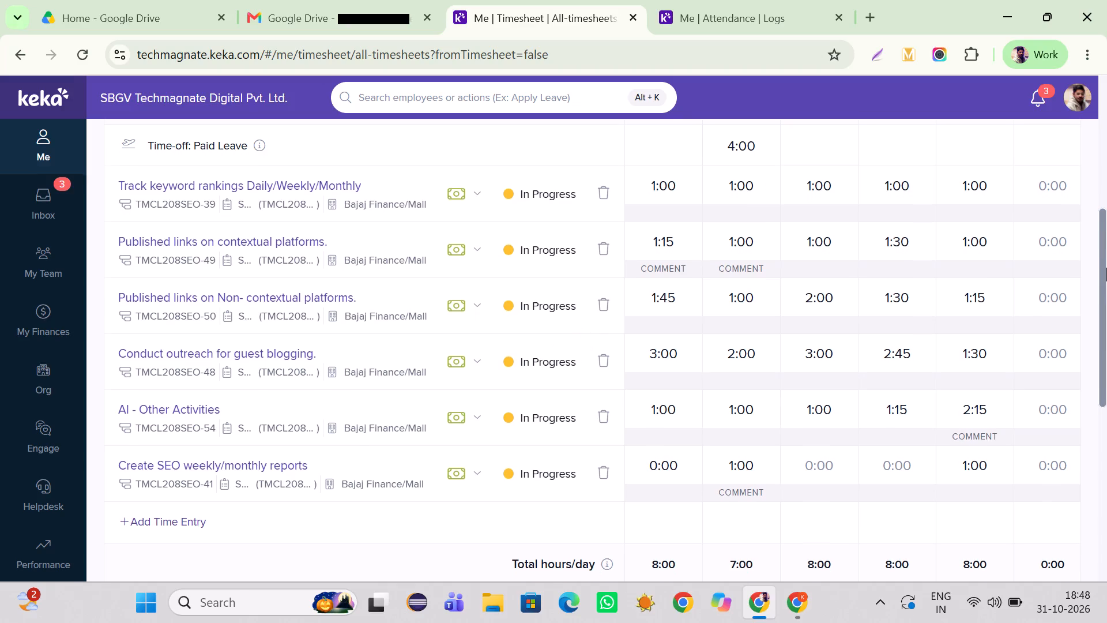
pyautogui.moveTo(1106, 268); pyautogui.dragTo(1106, 271)
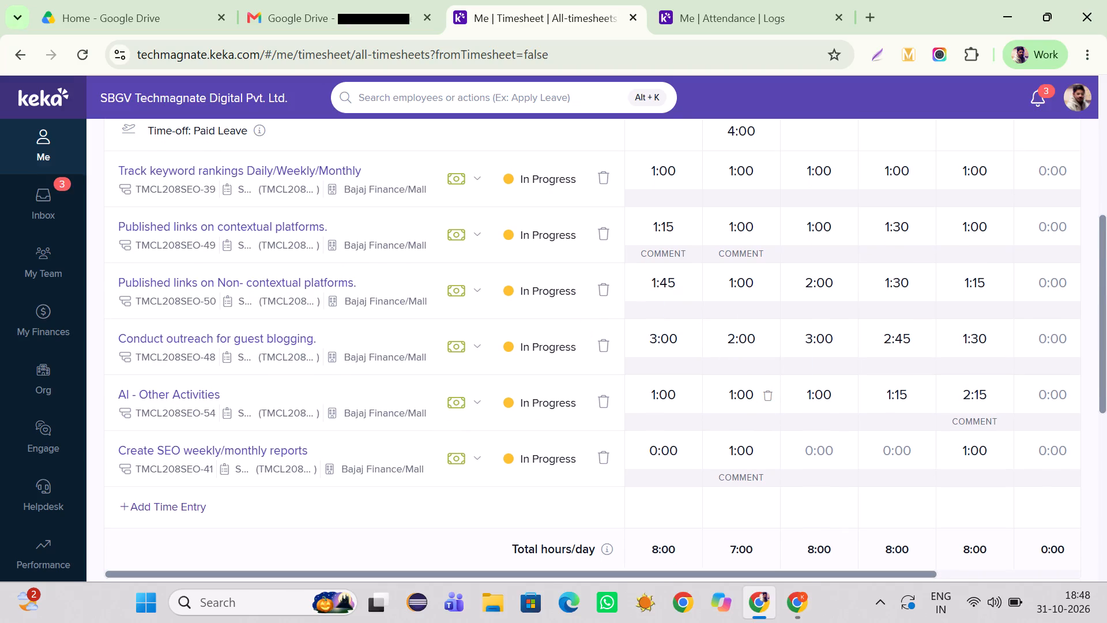
pyautogui.click(752, 396)
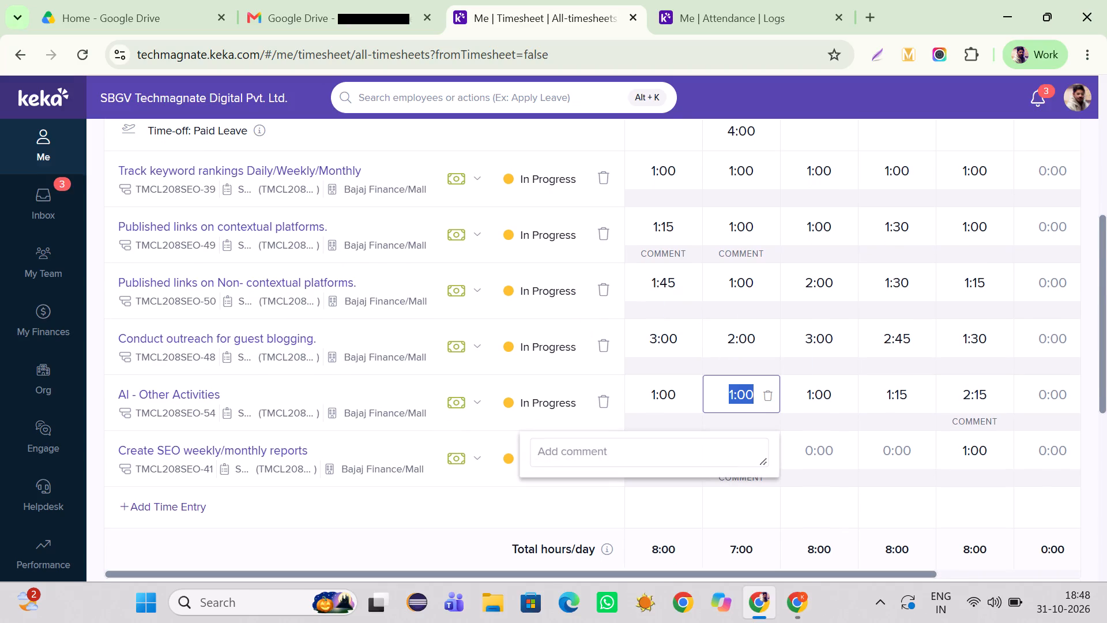
pyautogui.press('BackSpace')
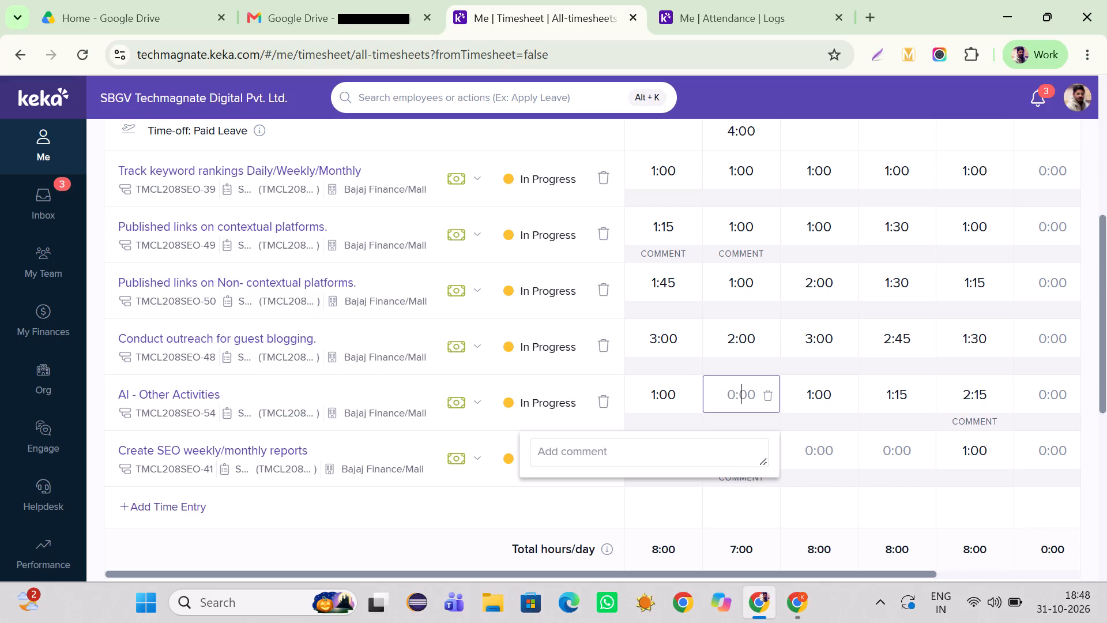
pyautogui.write('15')
pyautogui.press('BackSpace')
pyautogui.press('BackSpace')
pyautogui.press('0')
pyautogui.hotkey('shift', ':')
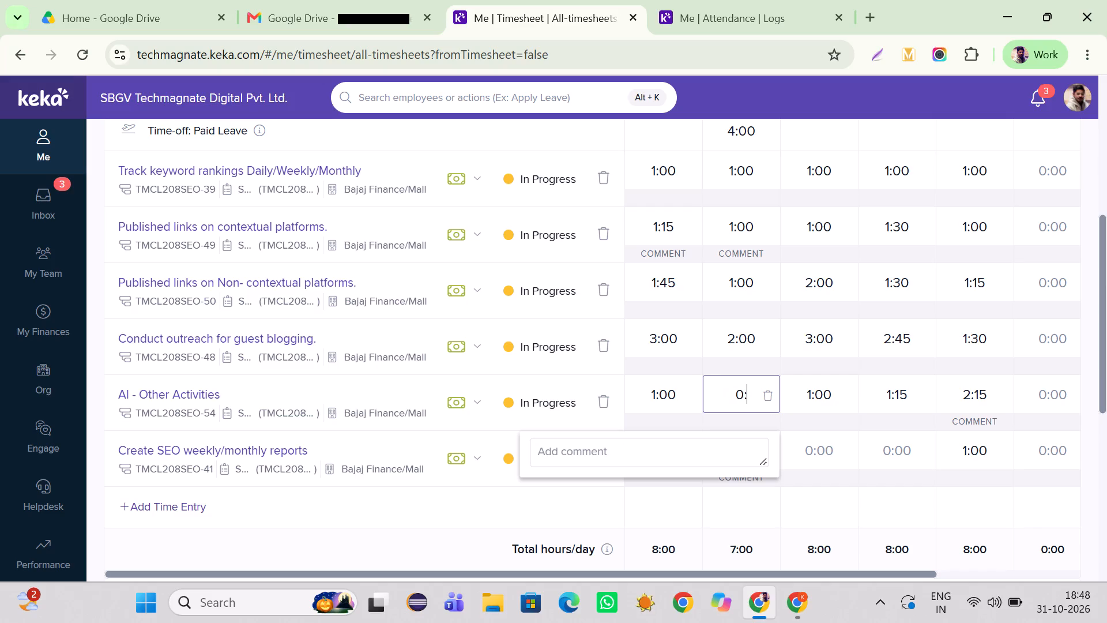
pyautogui.write('15')
pyautogui.click(567, 138)
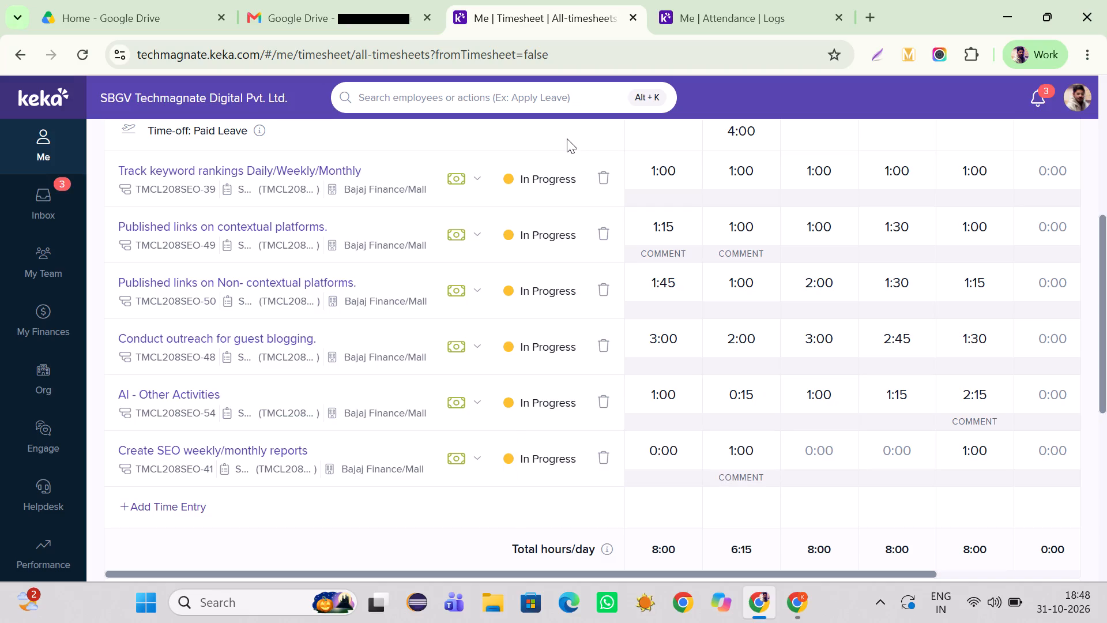
# Delete the 20 Oct time entry from the Create SEO weekly/monthly reports task.
pyautogui.click(755, 455)
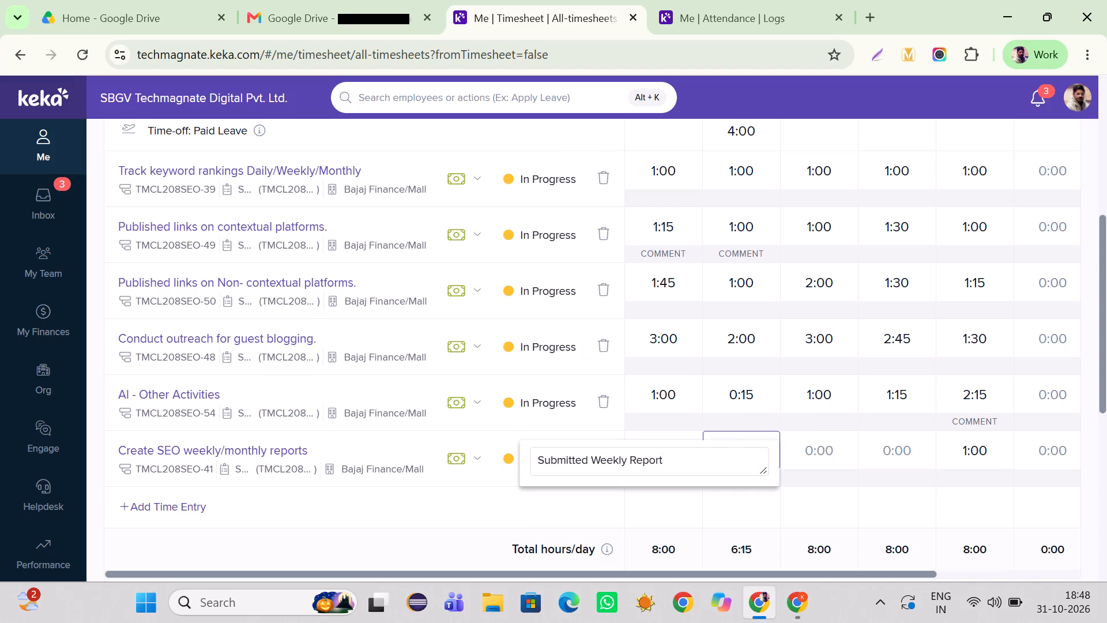
pyautogui.click(809, 518)
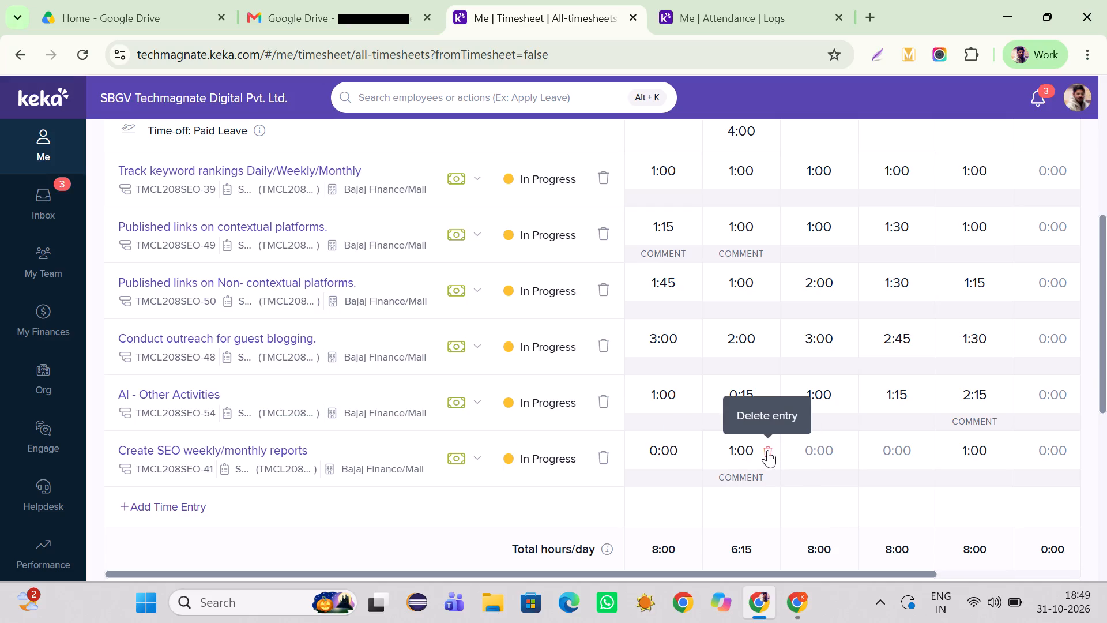
pyautogui.click(767, 450)
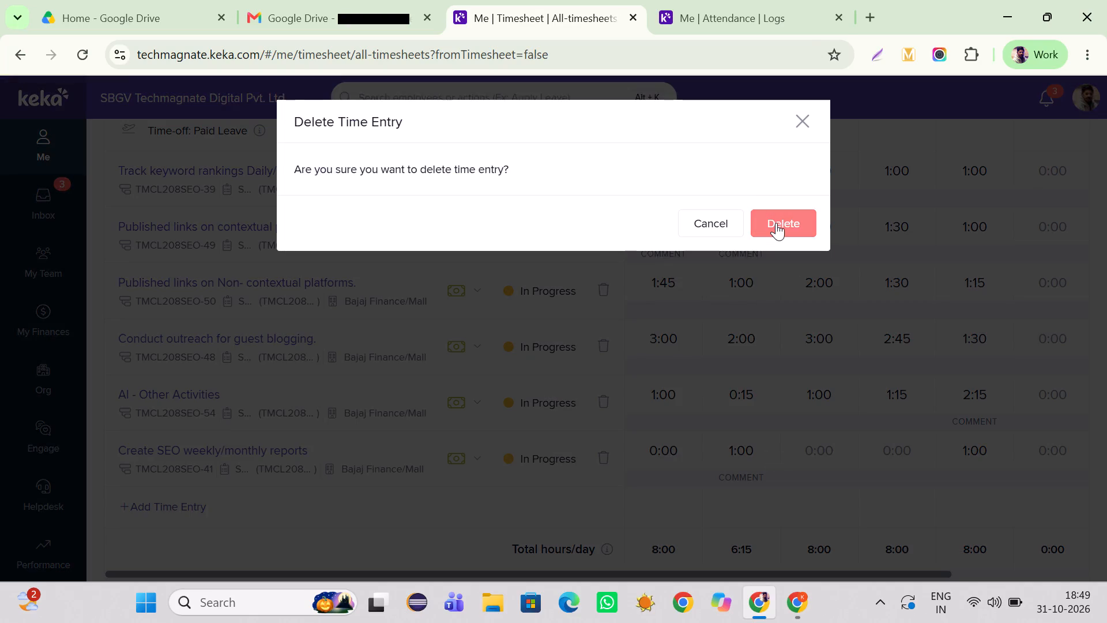
pyautogui.click(776, 223)
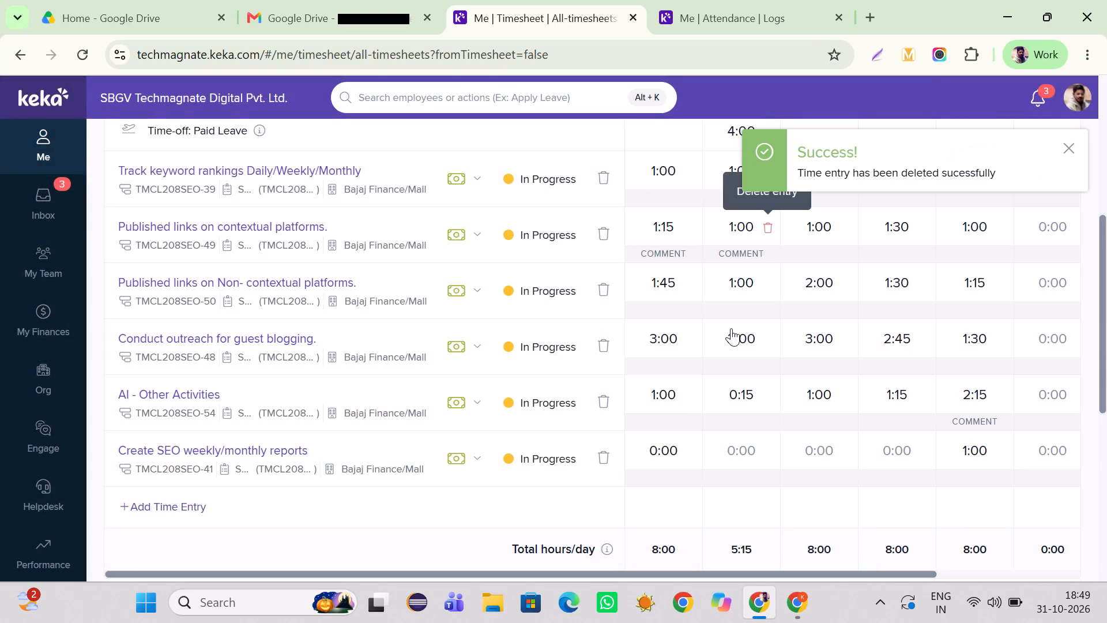
# Set the 20 Oct hours for Conduct outreach for guest blogging to 0:30.
pyautogui.click(755, 335)
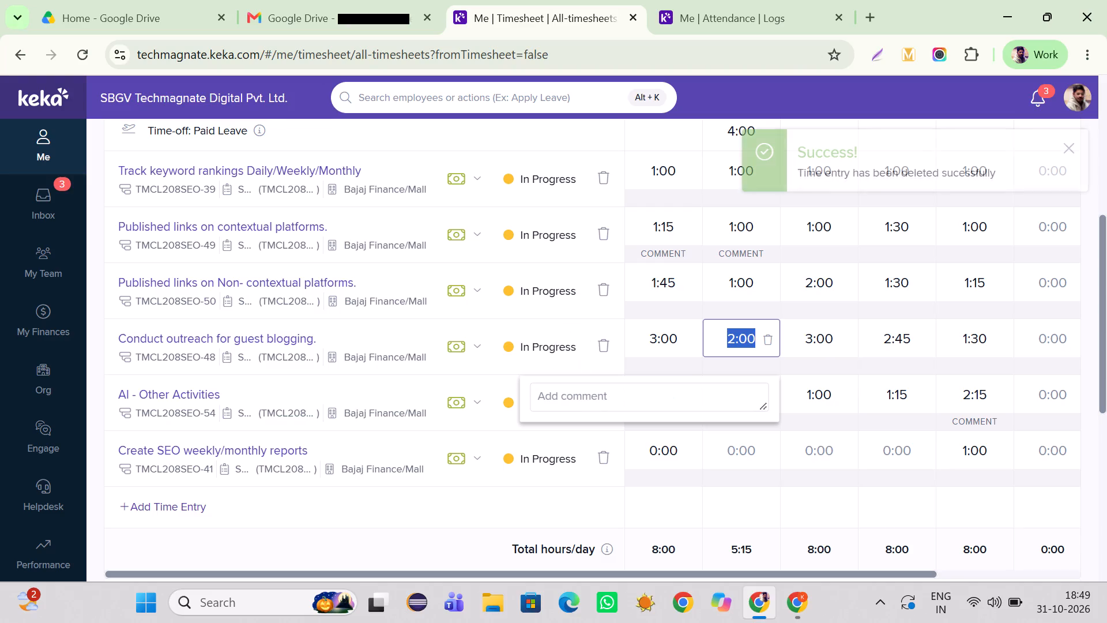
pyautogui.press('0')
pyautogui.write(':30')
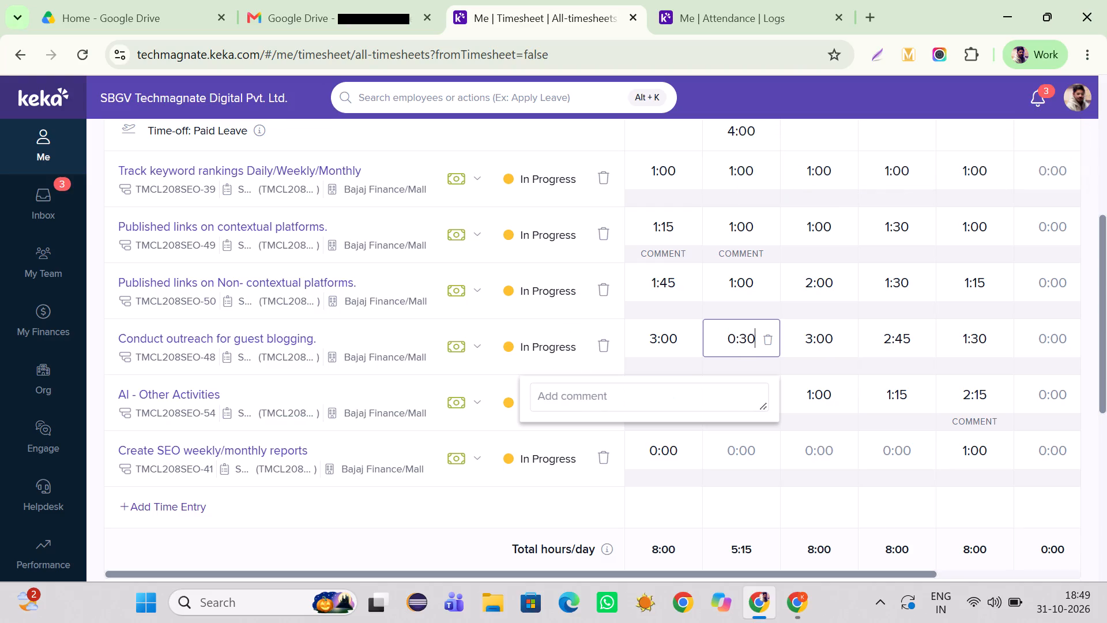
pyautogui.click(560, 137)
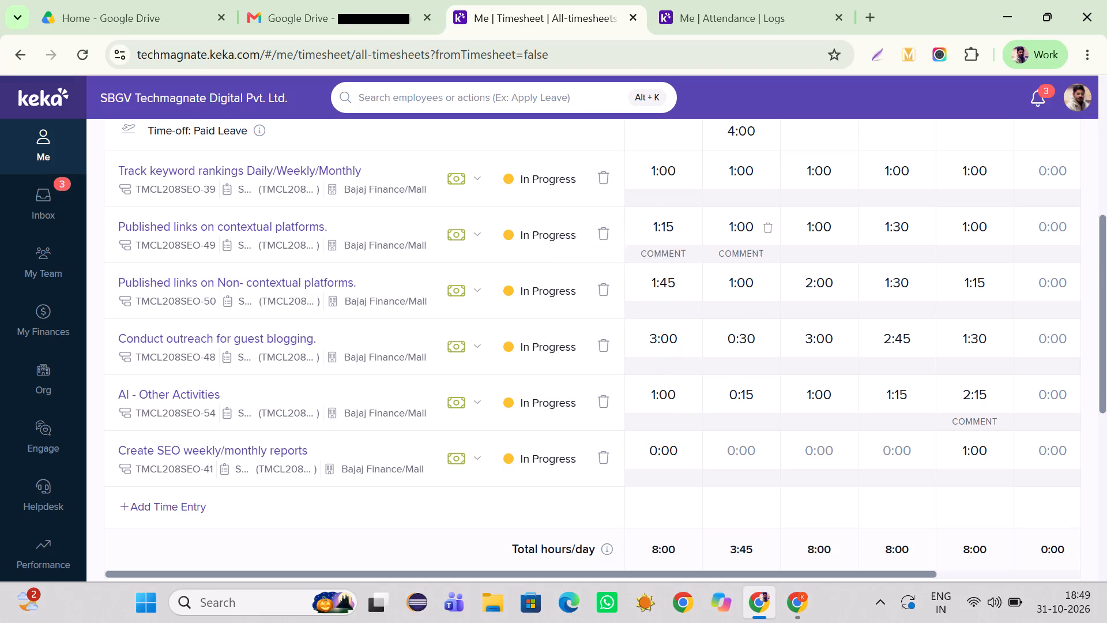
# Set the 20 Oct hours for Published links on contextual platforms to 1:15.
pyautogui.click(752, 397)
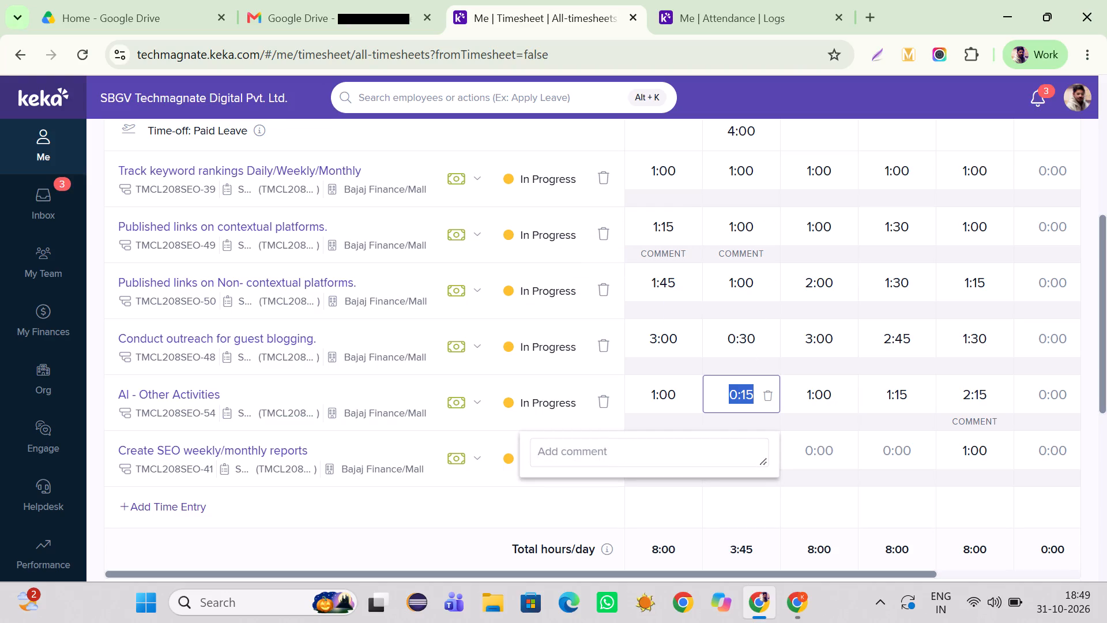
pyautogui.click(754, 220)
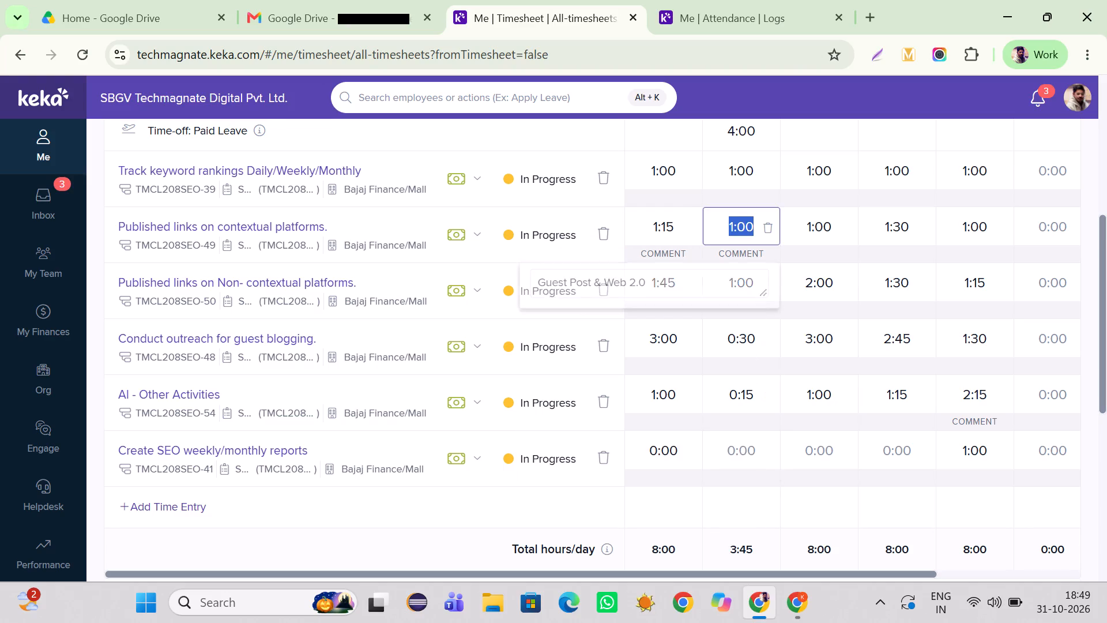
pyautogui.press('Right')
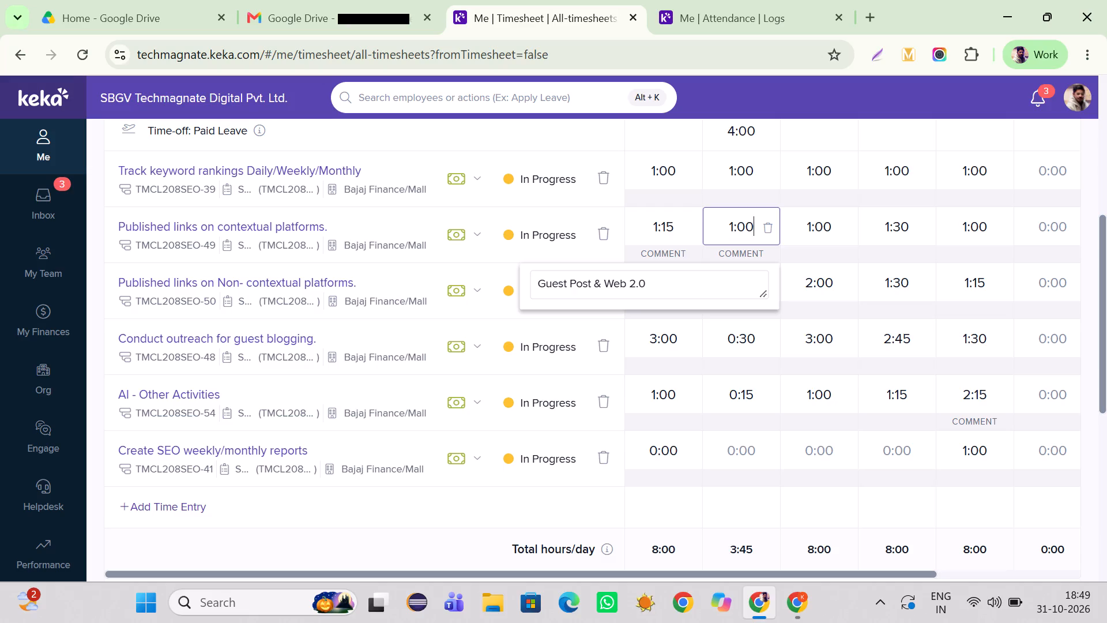
pyautogui.press('BackSpace')
pyautogui.press('BackSpace')
pyautogui.write('15')
pyautogui.click(577, 142)
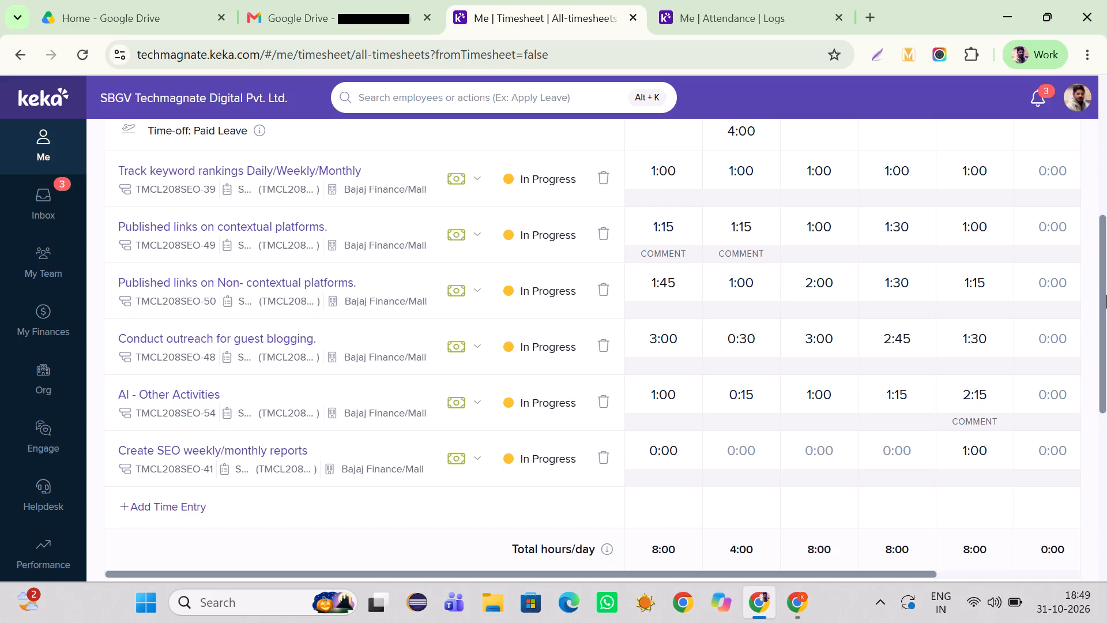
# Clear the comment on the Friday 23 Oct entry of the AI - Other Activities task.
pyautogui.moveTo(1106, 295); pyautogui.dragTo(1106, 270)
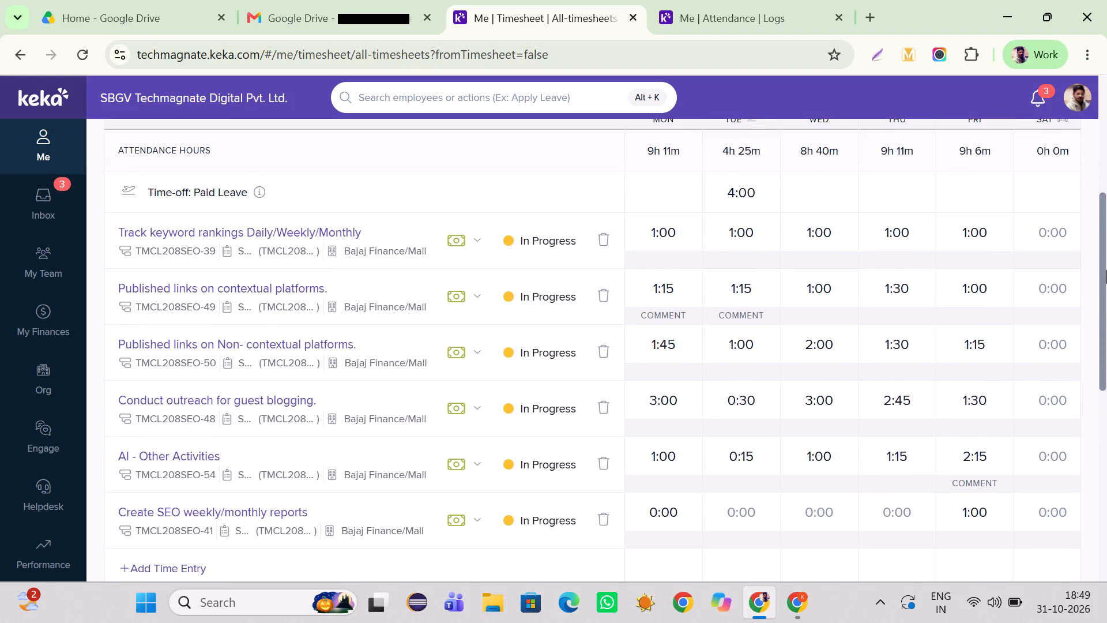
pyautogui.moveTo(1106, 270); pyautogui.dragTo(1106, 280)
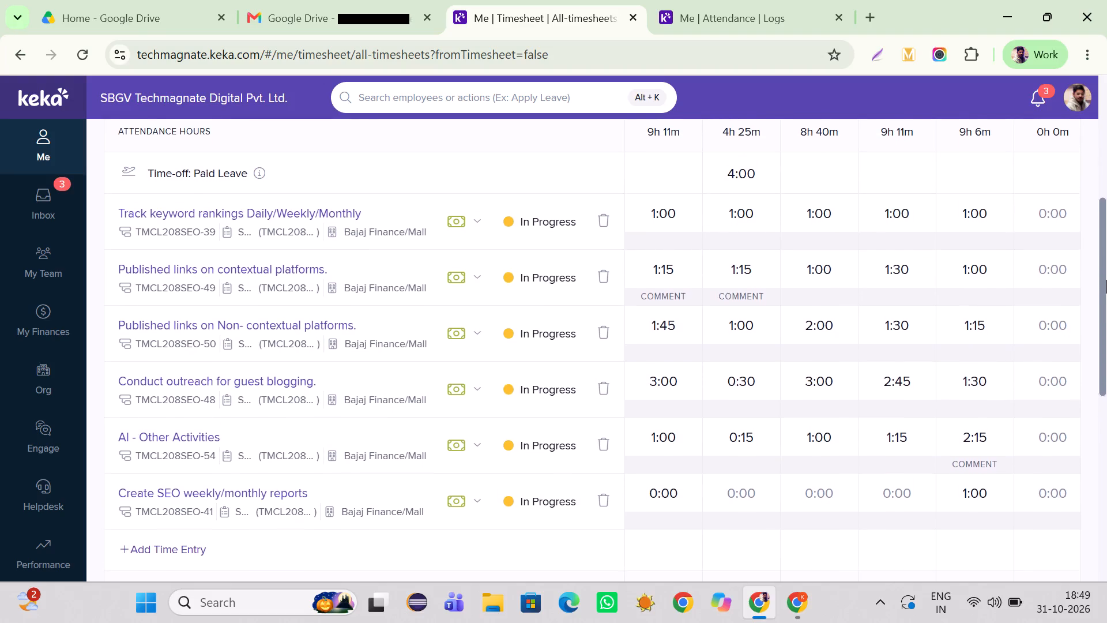
pyautogui.moveTo(1106, 280); pyautogui.dragTo(1106, 286)
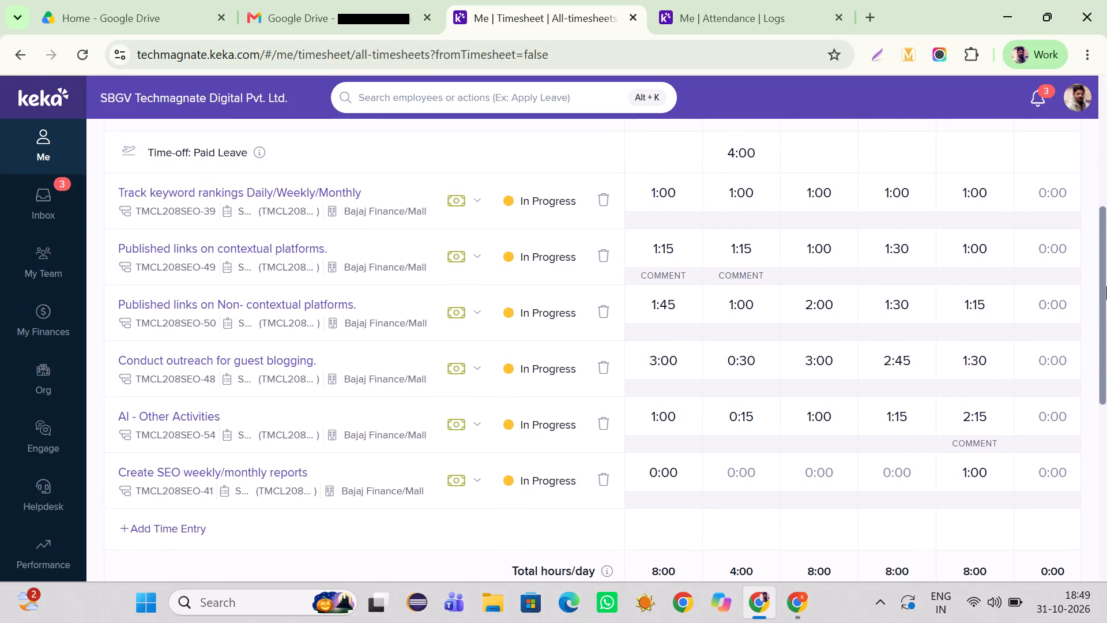
pyautogui.click(985, 411)
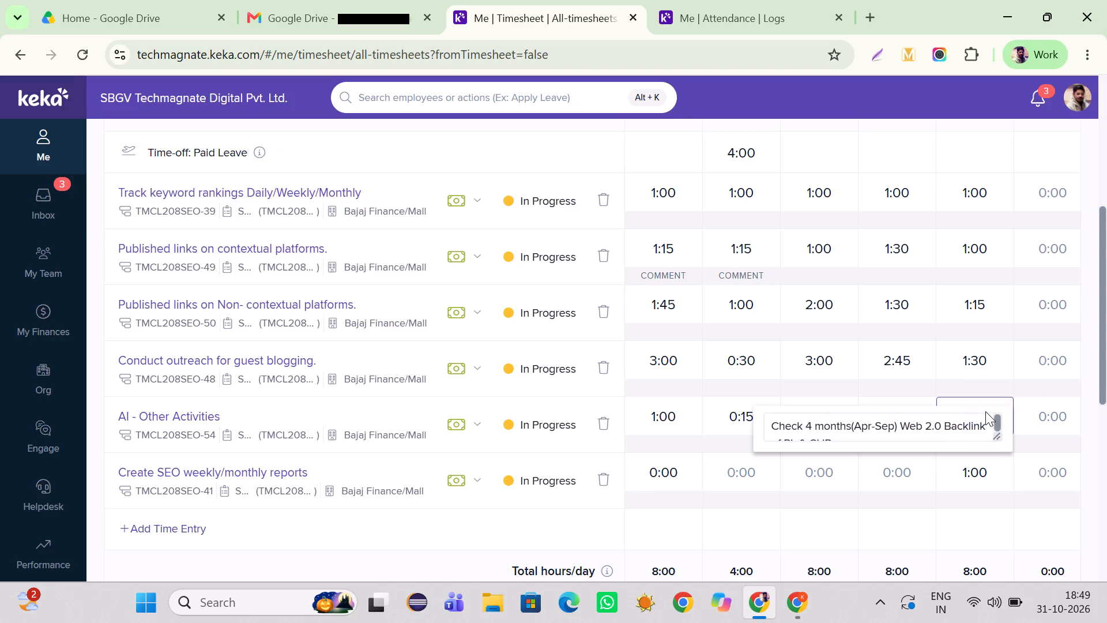
pyautogui.click(908, 419)
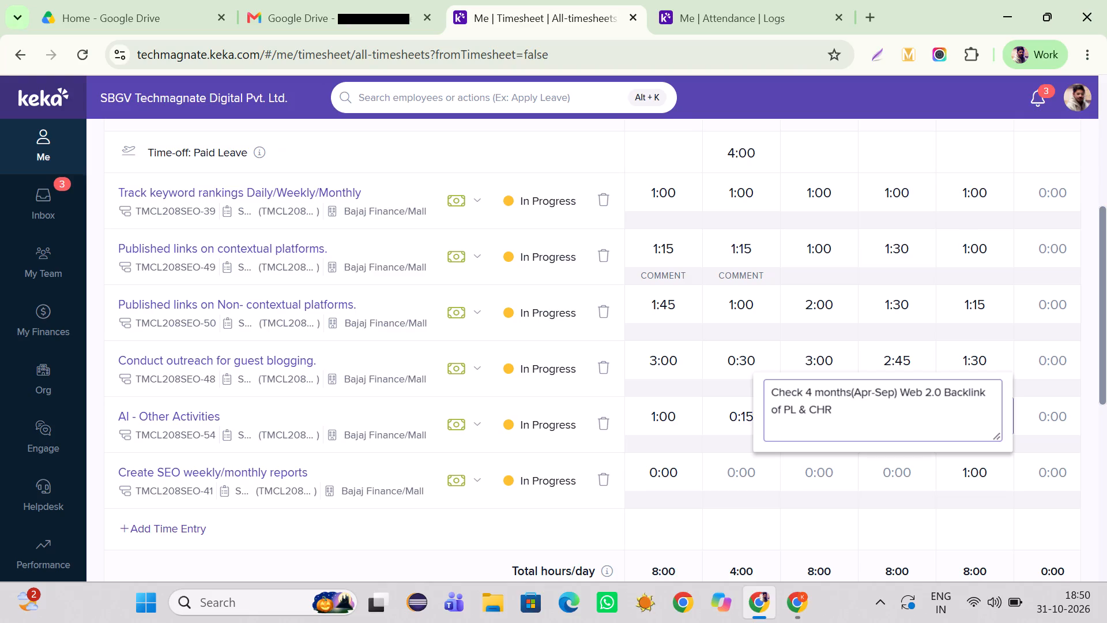
pyautogui.moveTo(771, 389); pyautogui.dragTo(879, 422)
pyautogui.press('BackSpace')
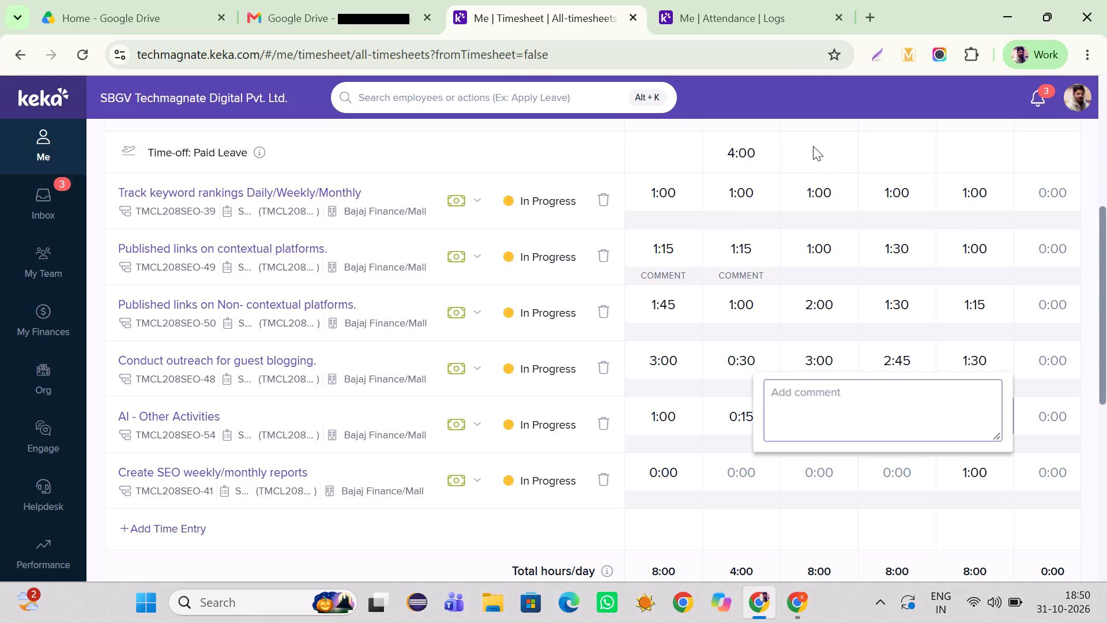
pyautogui.click(813, 146)
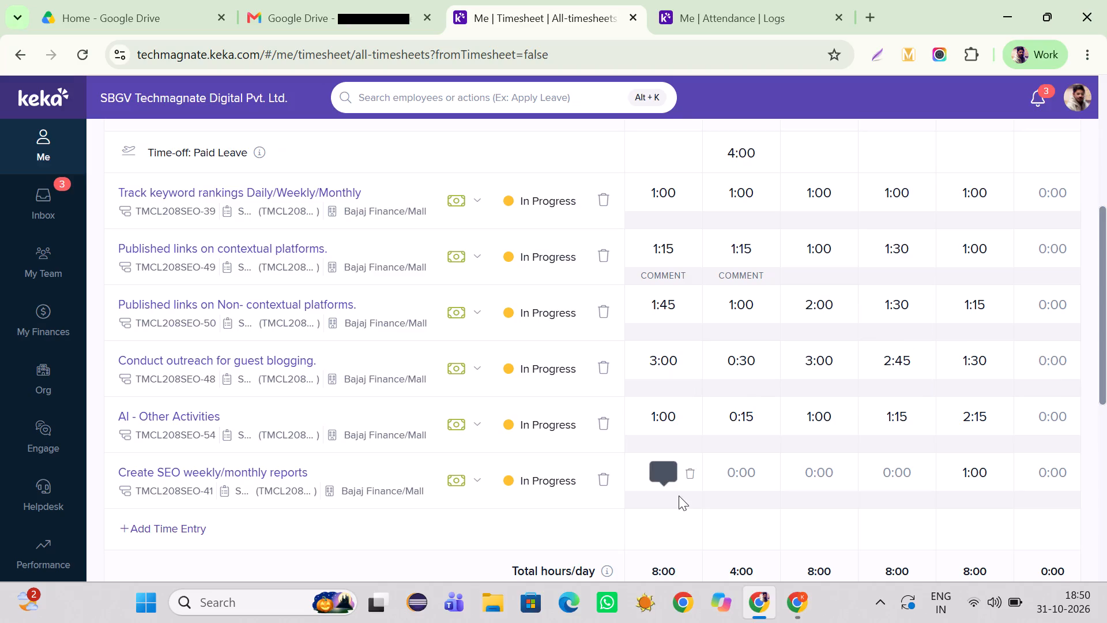
# Set the 23 Oct hours for Create SEO weekly/monthly reports to 1:15.
pyautogui.click(987, 468)
pyautogui.click(987, 468)
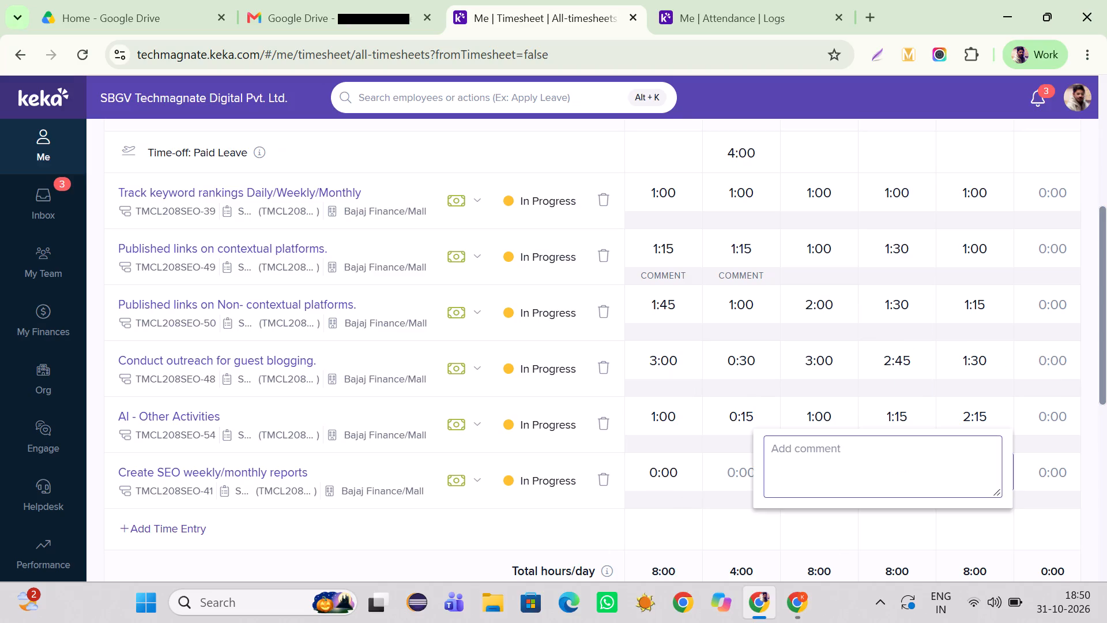
pyautogui.click(730, 532)
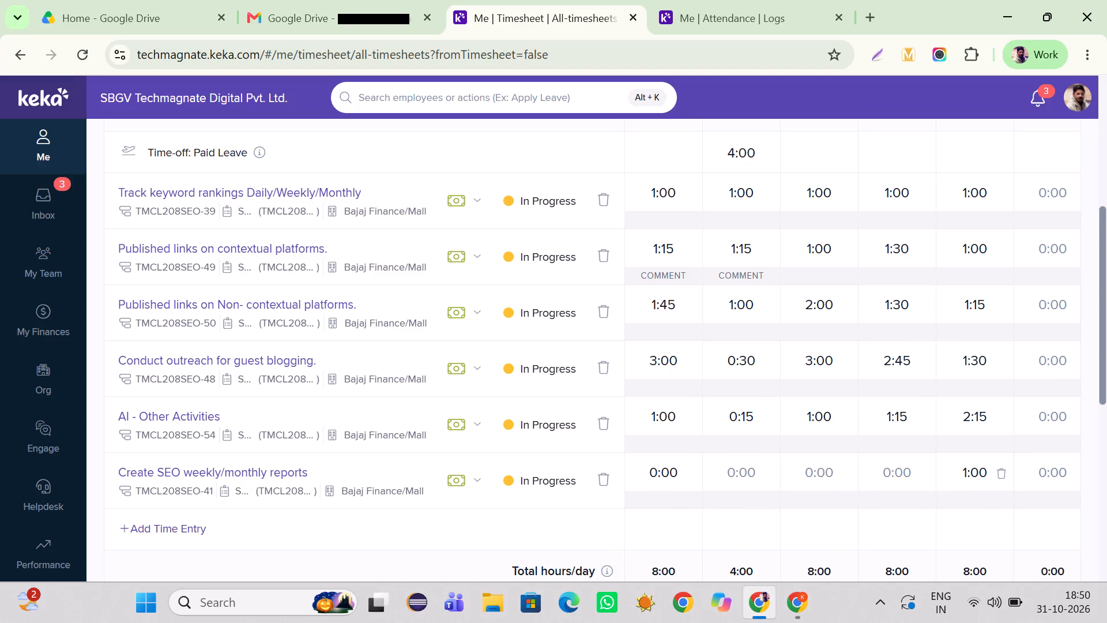
pyautogui.click(986, 469)
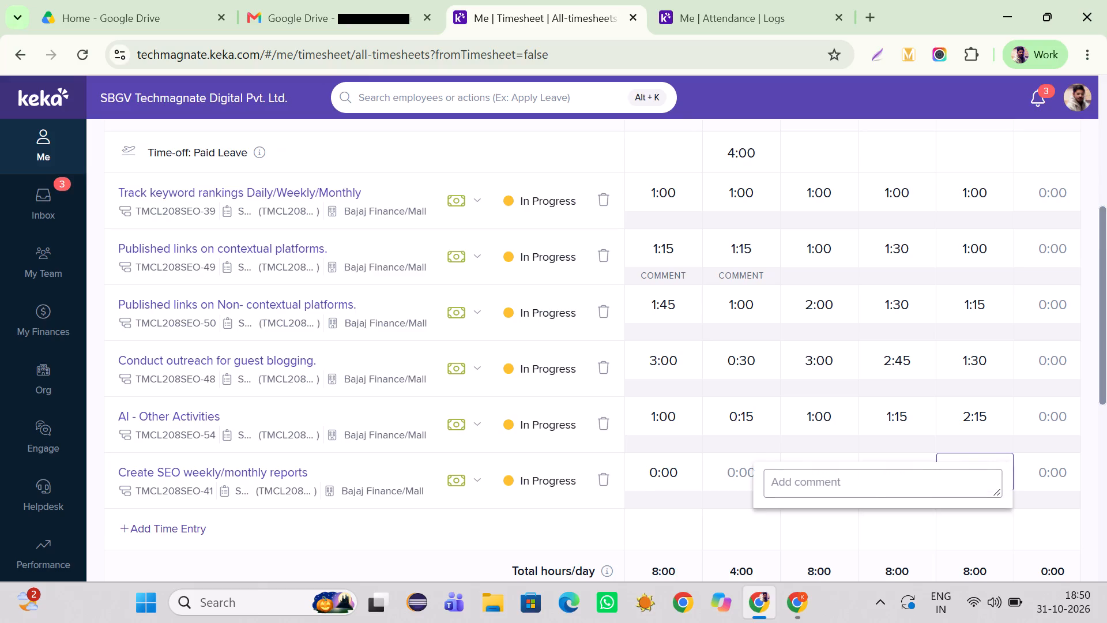
pyautogui.press('Right')
pyautogui.press('Right')
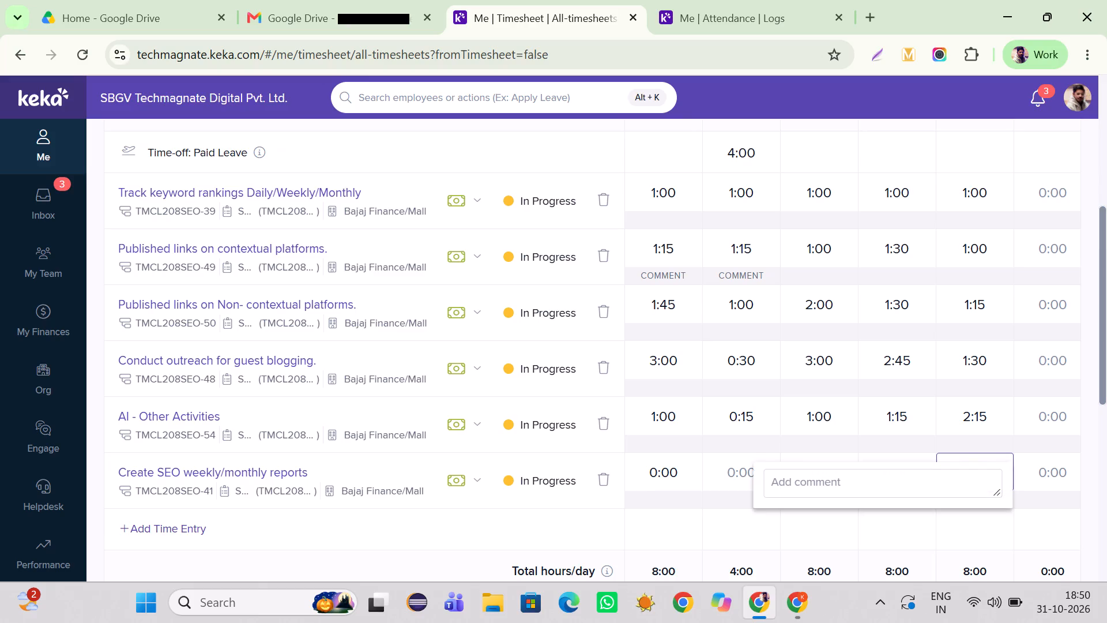
pyautogui.click(981, 457)
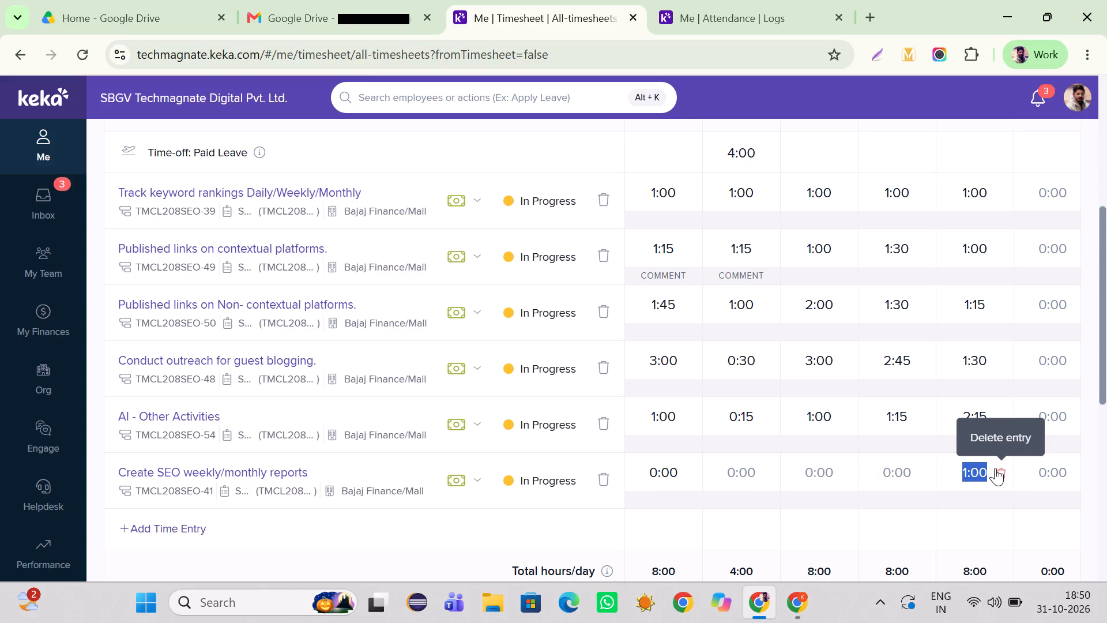
pyautogui.press('BackSpace')
pyautogui.press('1')
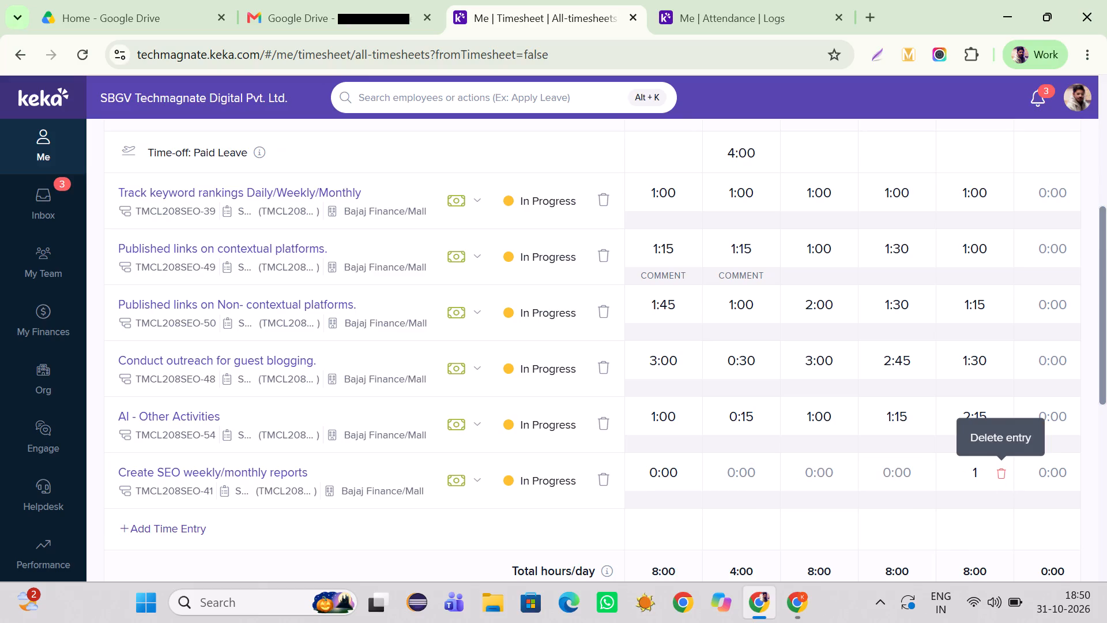
pyautogui.write(':15')
pyautogui.click(949, 528)
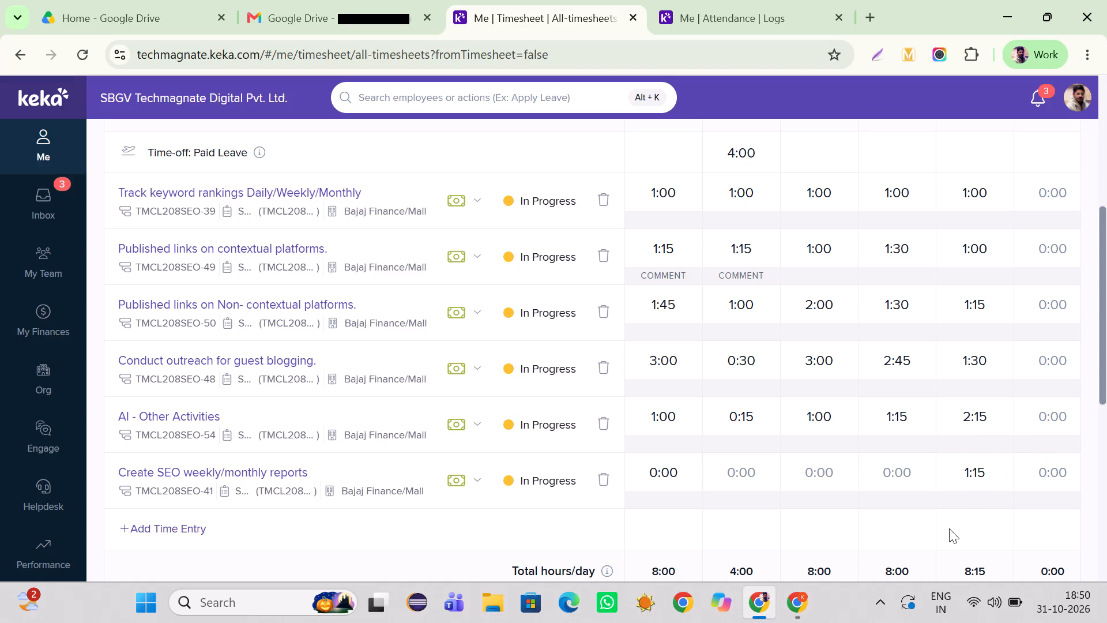
# Set the 23 Oct hours for AI - Other Activities to 1:00.
pyautogui.click(981, 412)
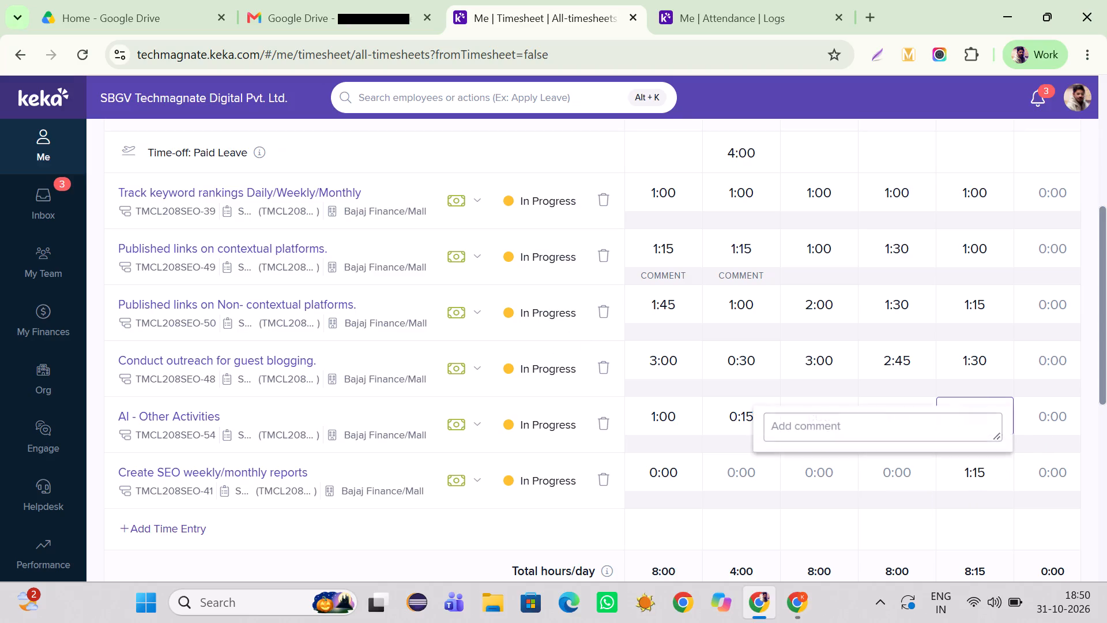
pyautogui.press('1')
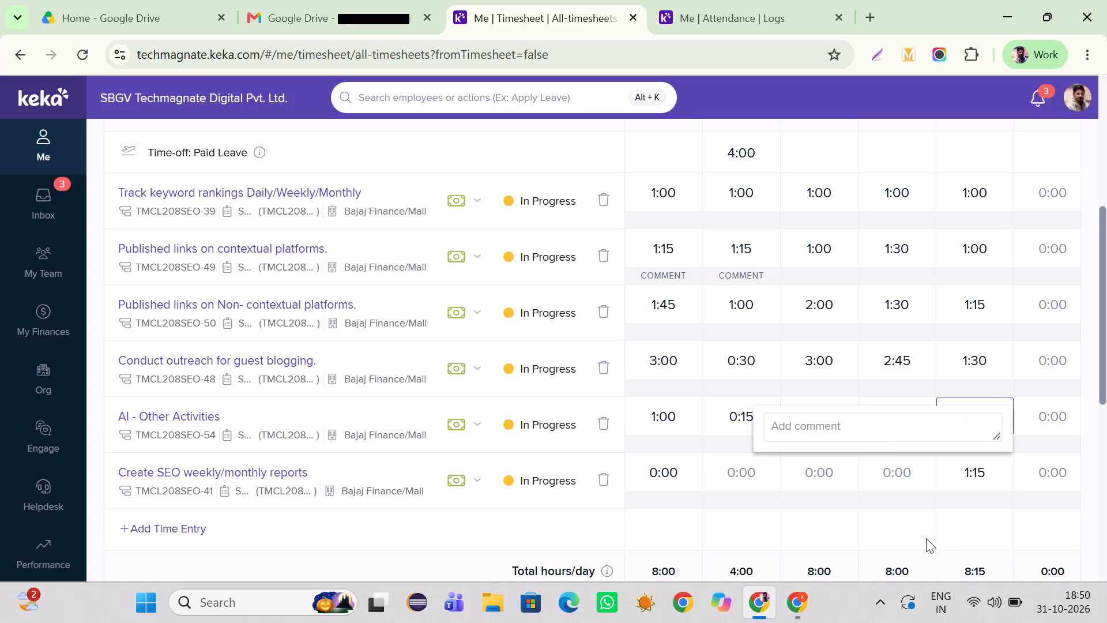
pyautogui.click(895, 523)
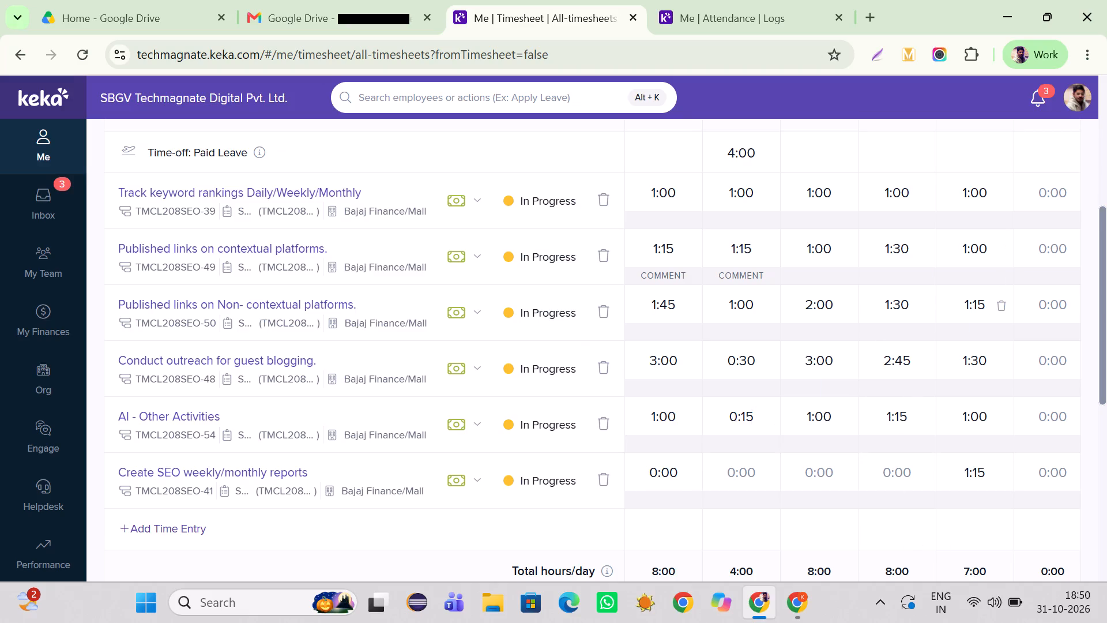
# Set the 23 Oct hours for Conduct outreach for guest blogging to 2:00.
pyautogui.click(986, 355)
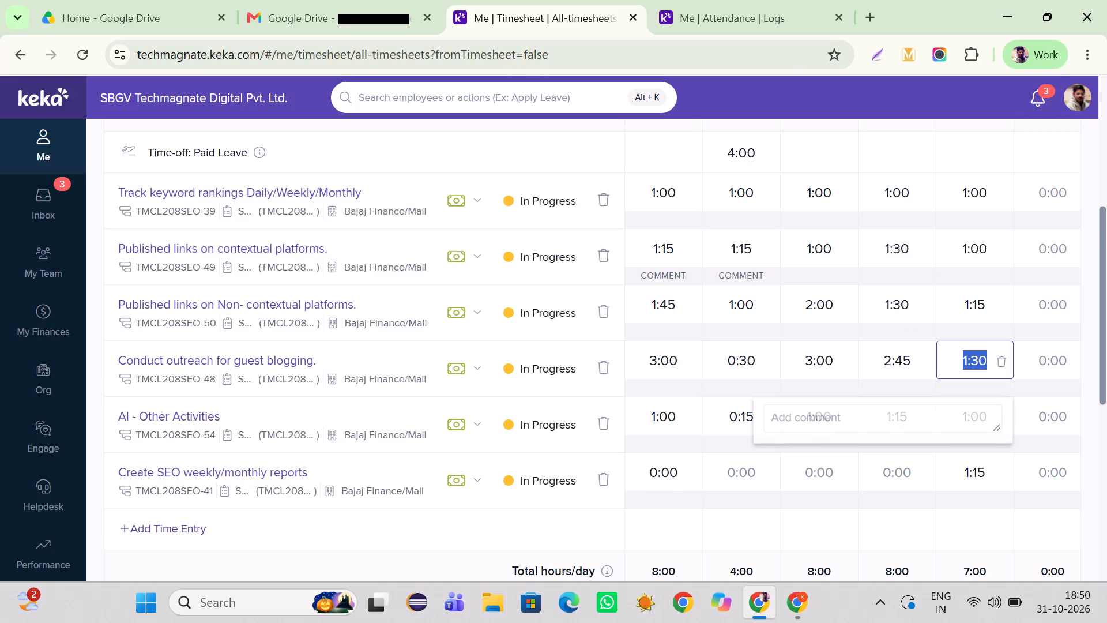
pyautogui.press('2')
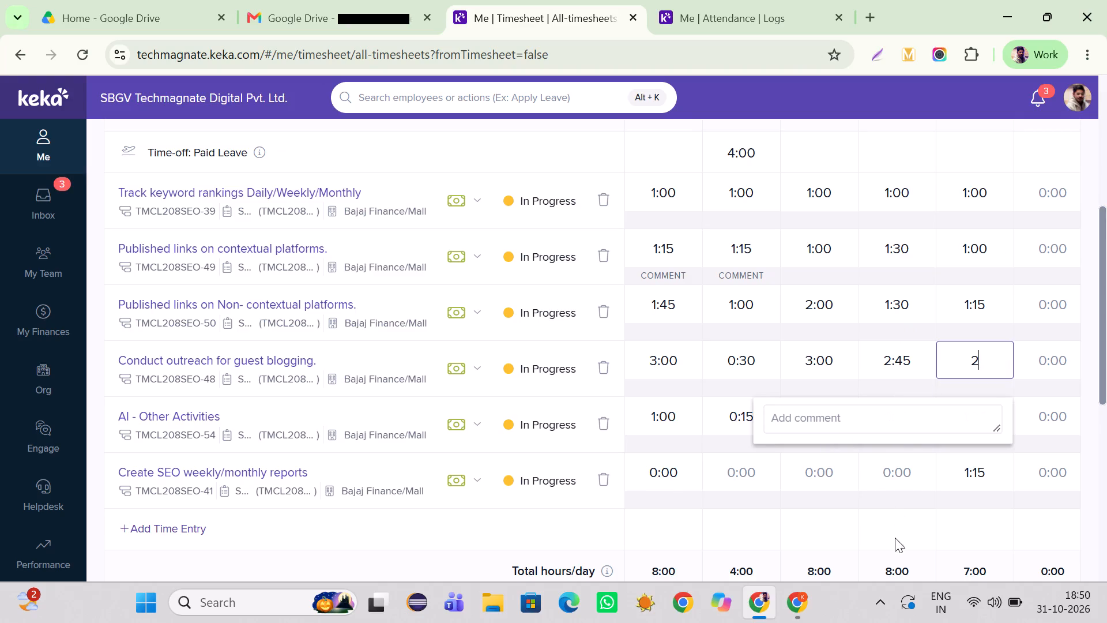
pyautogui.click(895, 527)
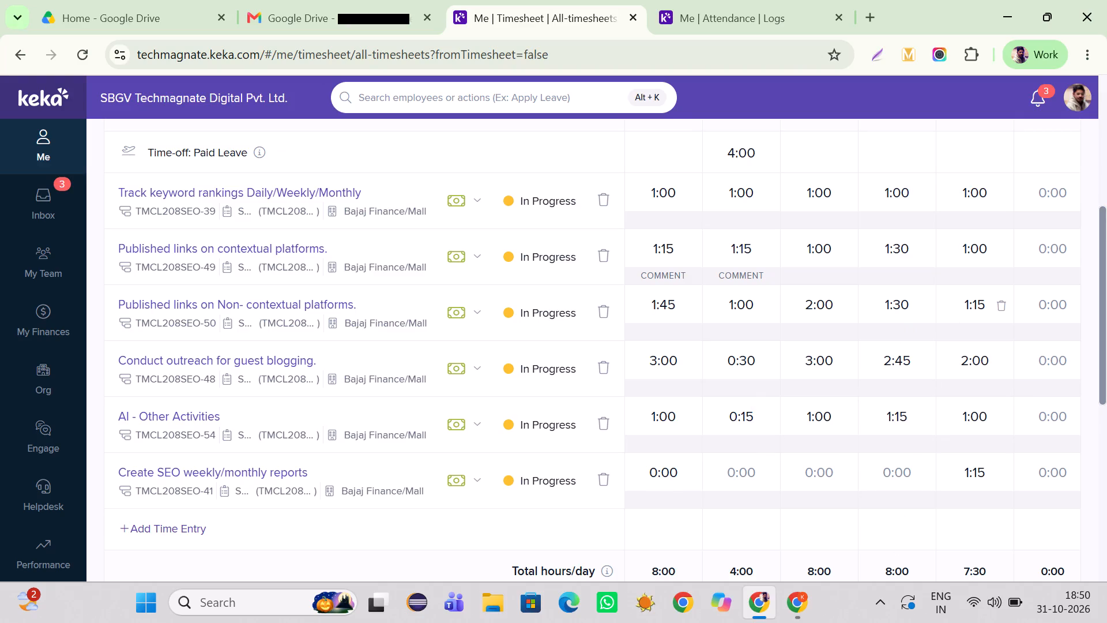
# Set the 23 Oct hours for Published links on Non-contextual platforms to 1:30.
pyautogui.click(984, 301)
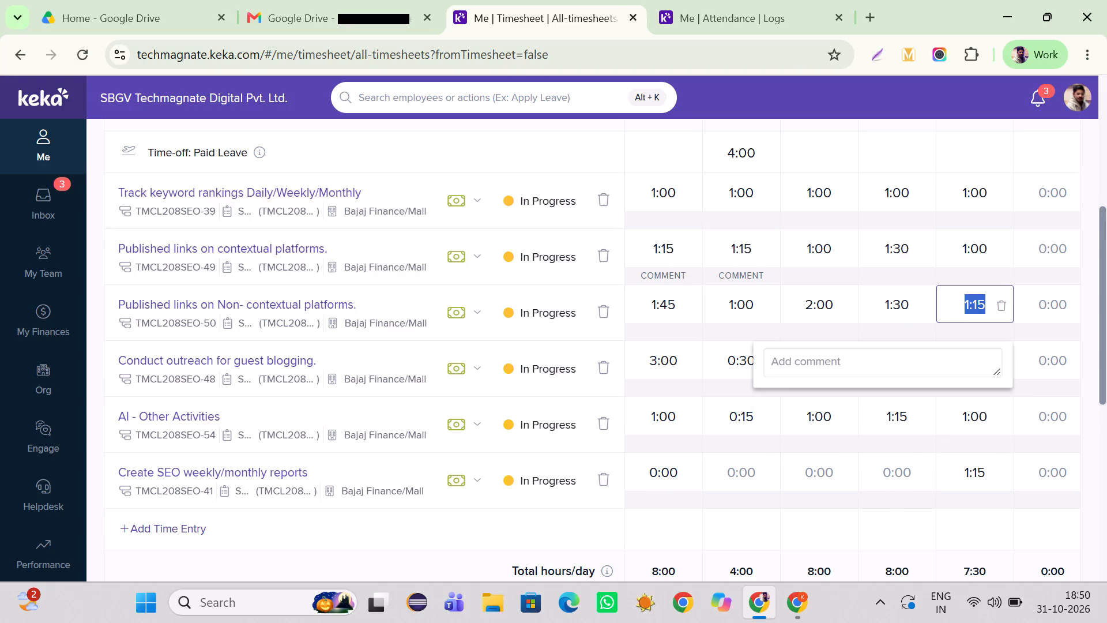
pyautogui.press('Right')
pyautogui.press('BackSpace')
pyautogui.press('BackSpace')
pyautogui.write('30')
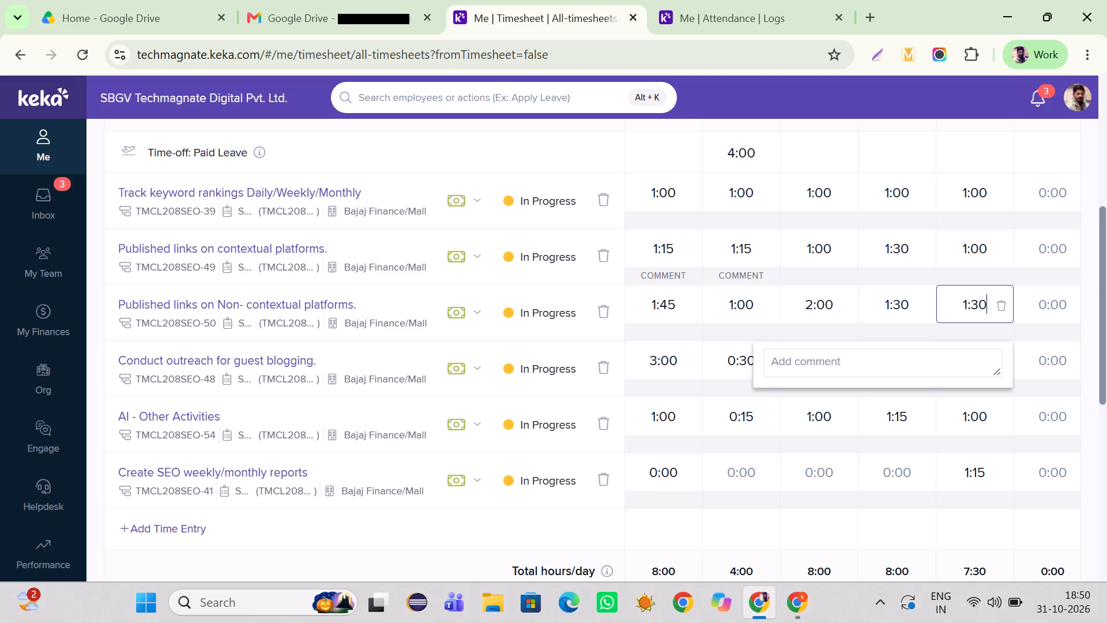
pyautogui.click(835, 133)
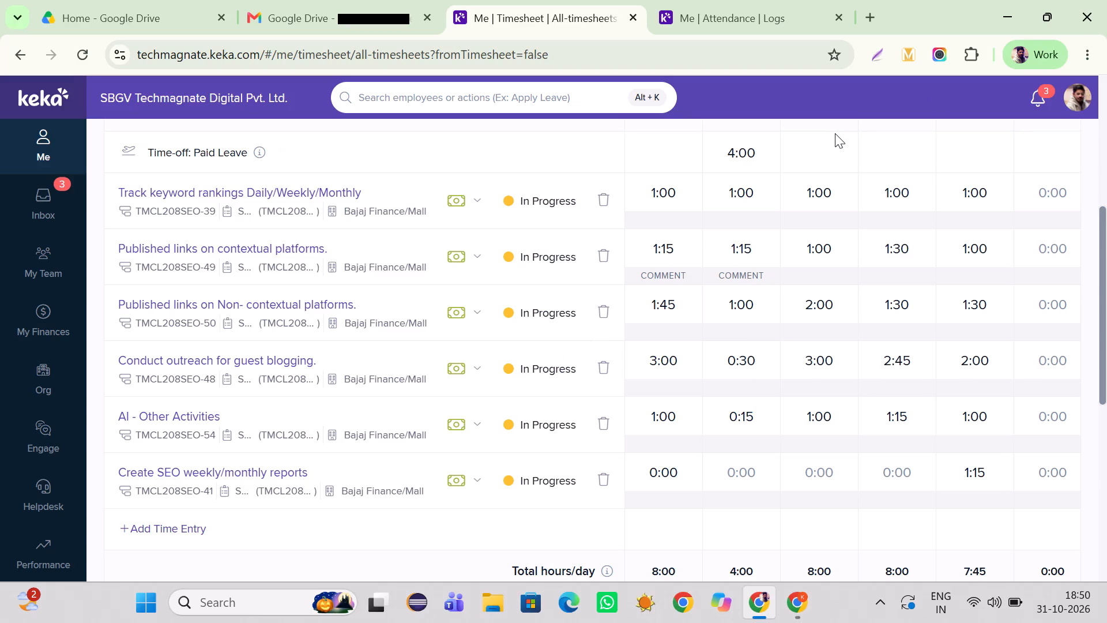
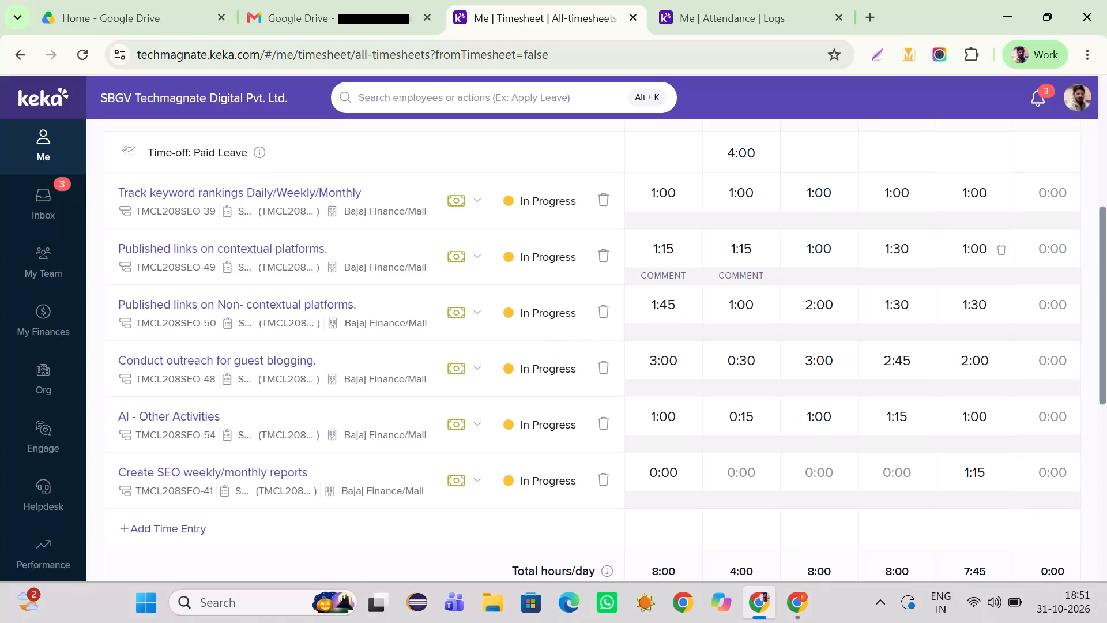
# Set the 23 Oct hours for Published links on contextual platforms to 1:15.
pyautogui.click(983, 256)
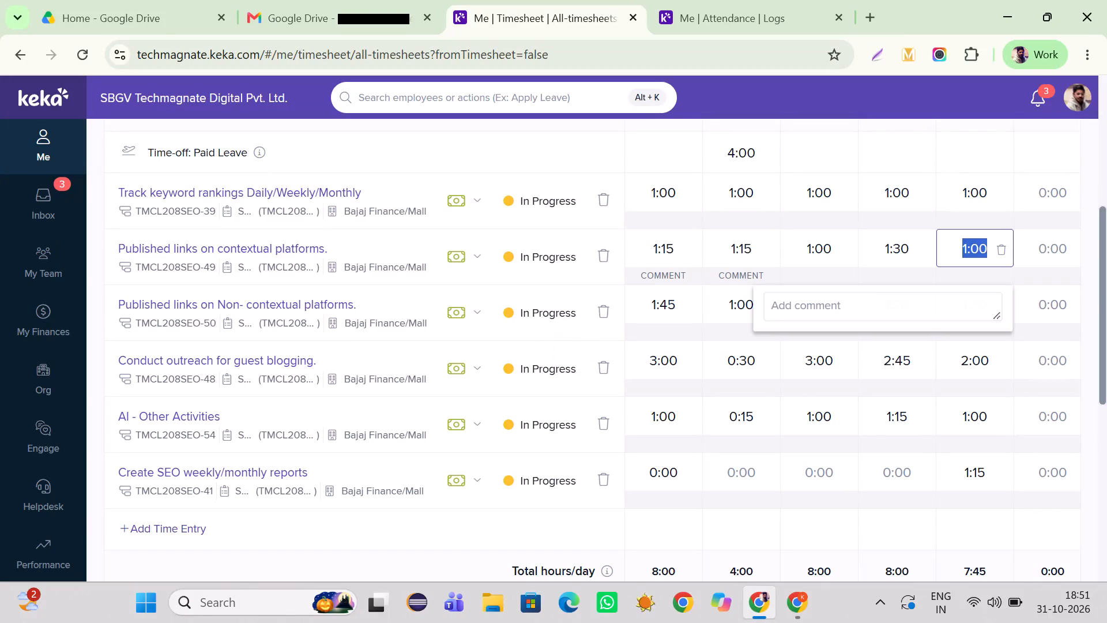
pyautogui.press('Right')
pyautogui.press('BackSpace')
pyautogui.press('BackSpace')
pyautogui.write('15')
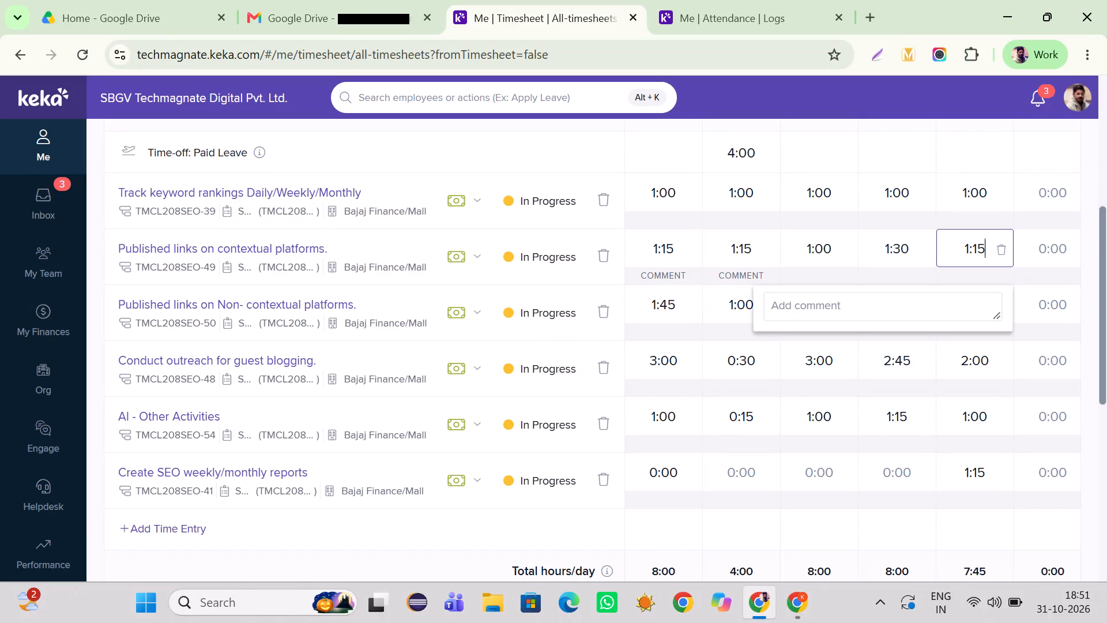
pyautogui.click(896, 144)
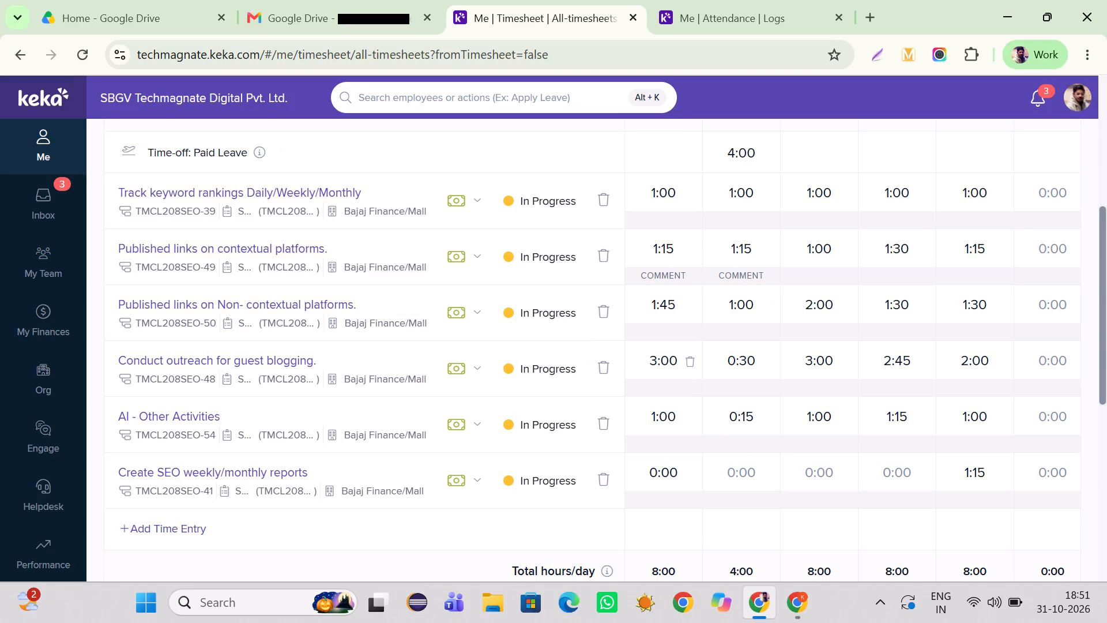
# Set the 19 Oct hours for Conduct outreach for guest blogging to 2:30.
pyautogui.click(663, 363)
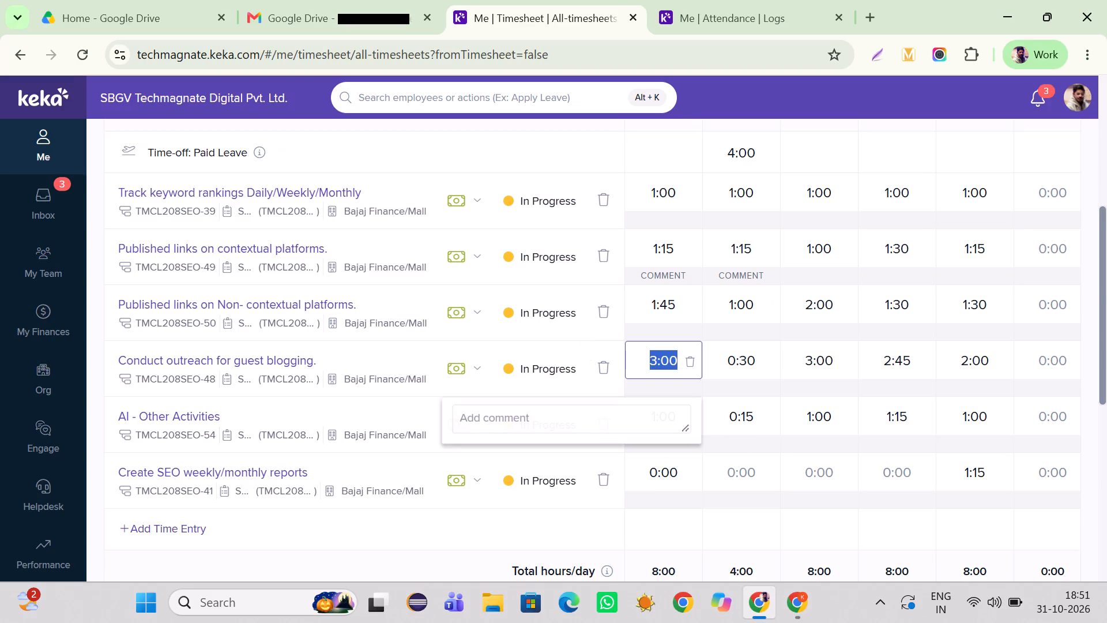
pyautogui.write('2:')
pyautogui.write('30')
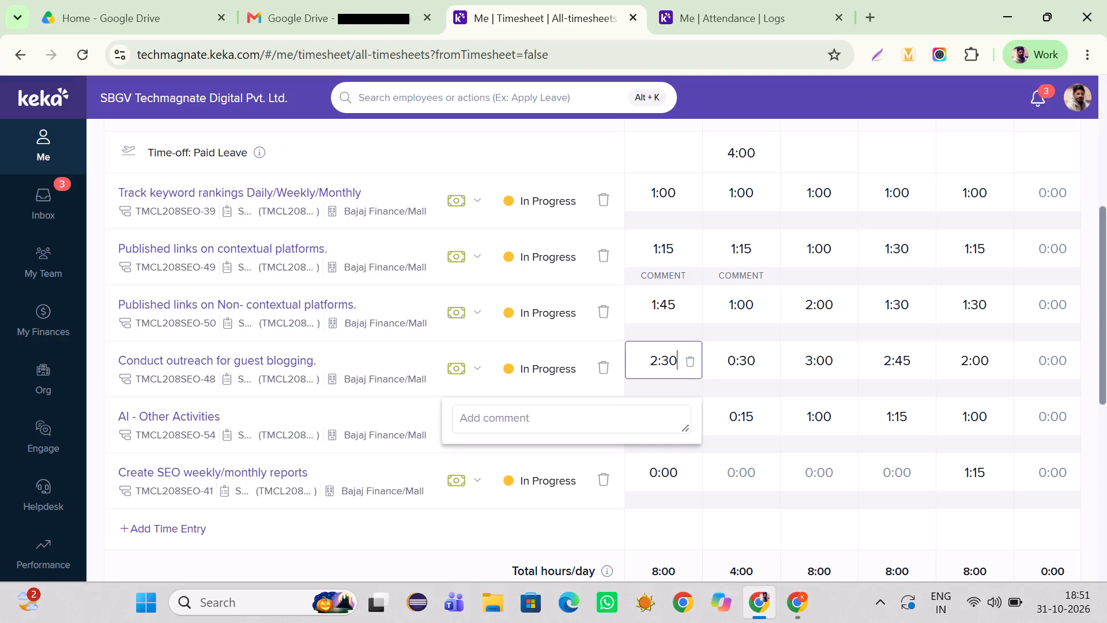
pyautogui.click(575, 142)
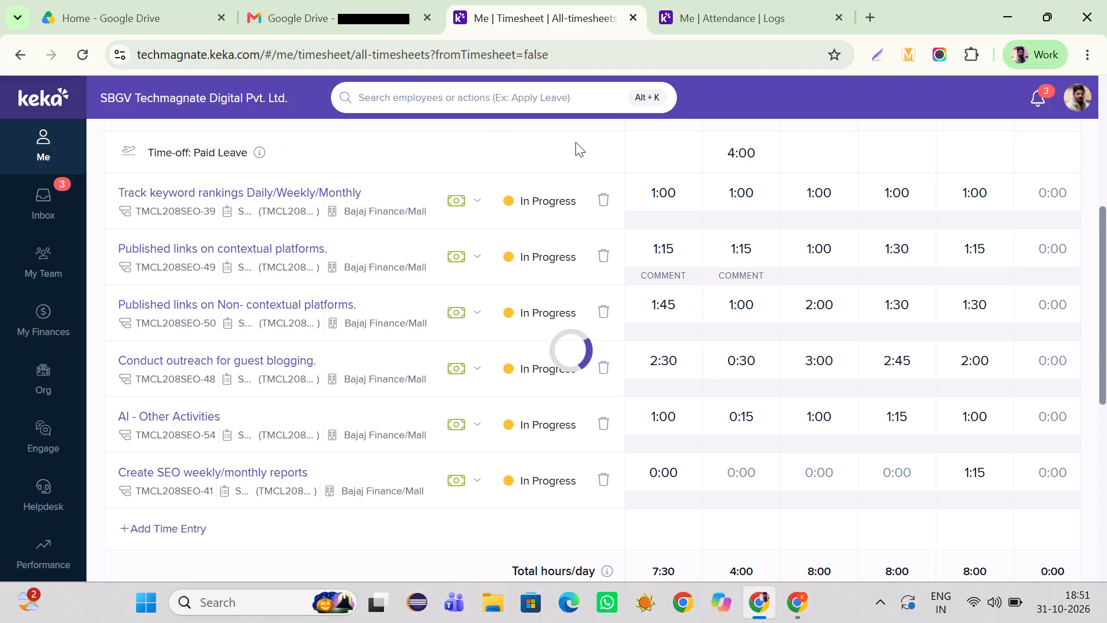
# Set the 19 Oct hours for Published links on contextual platforms to 1:30.
pyautogui.click(674, 246)
pyautogui.press('Right')
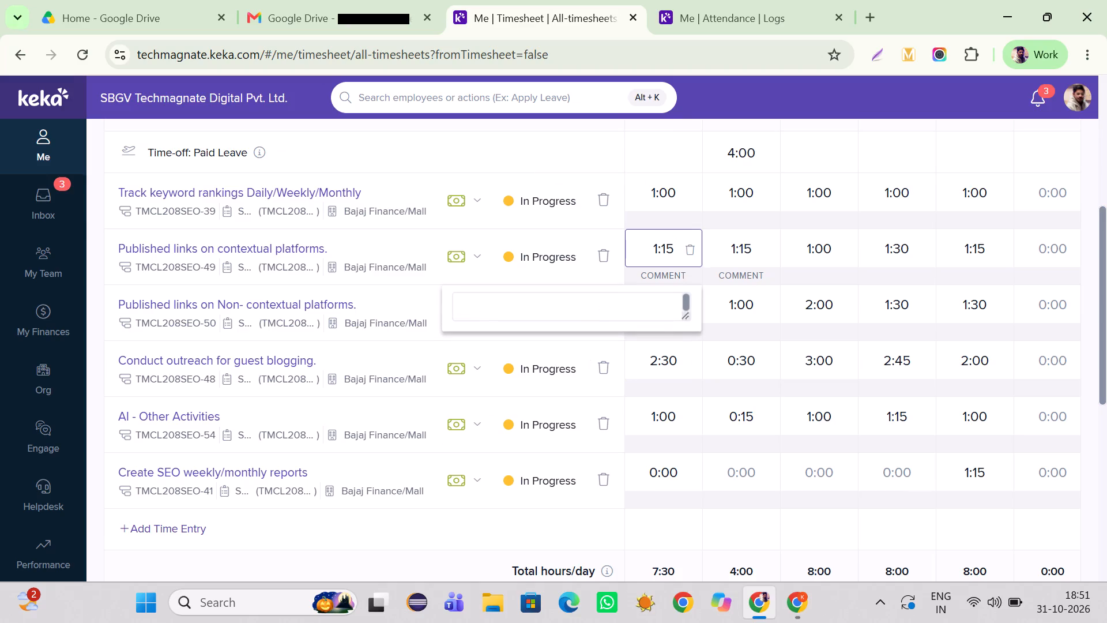
pyautogui.press('BackSpace')
pyautogui.press('BackSpace')
pyautogui.write('30')
pyautogui.click(593, 142)
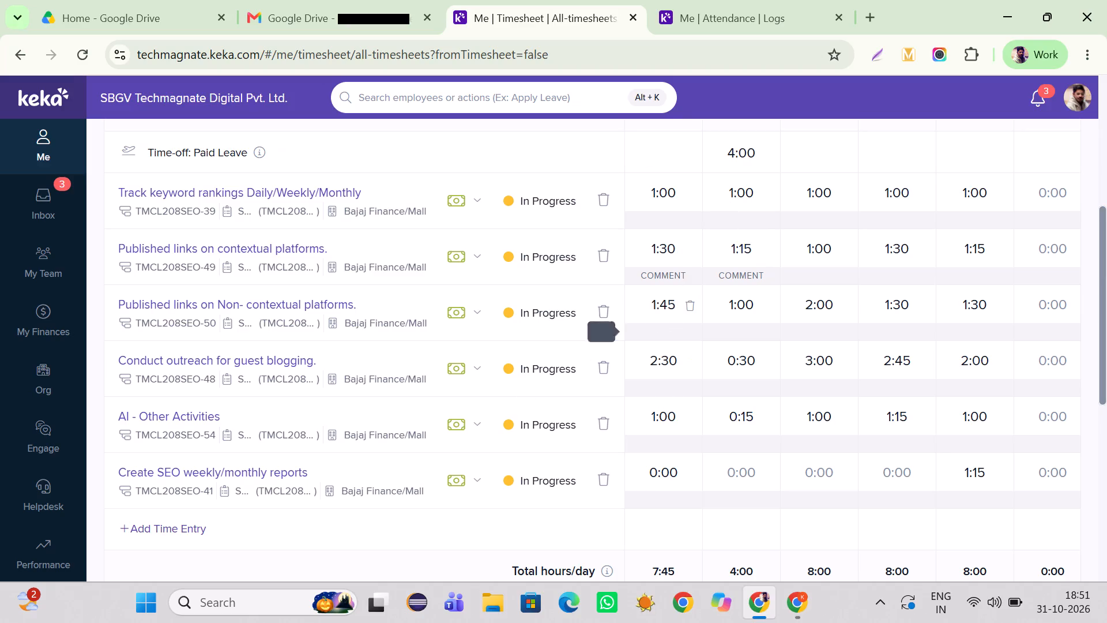
pyautogui.click(675, 247)
pyautogui.click(675, 247)
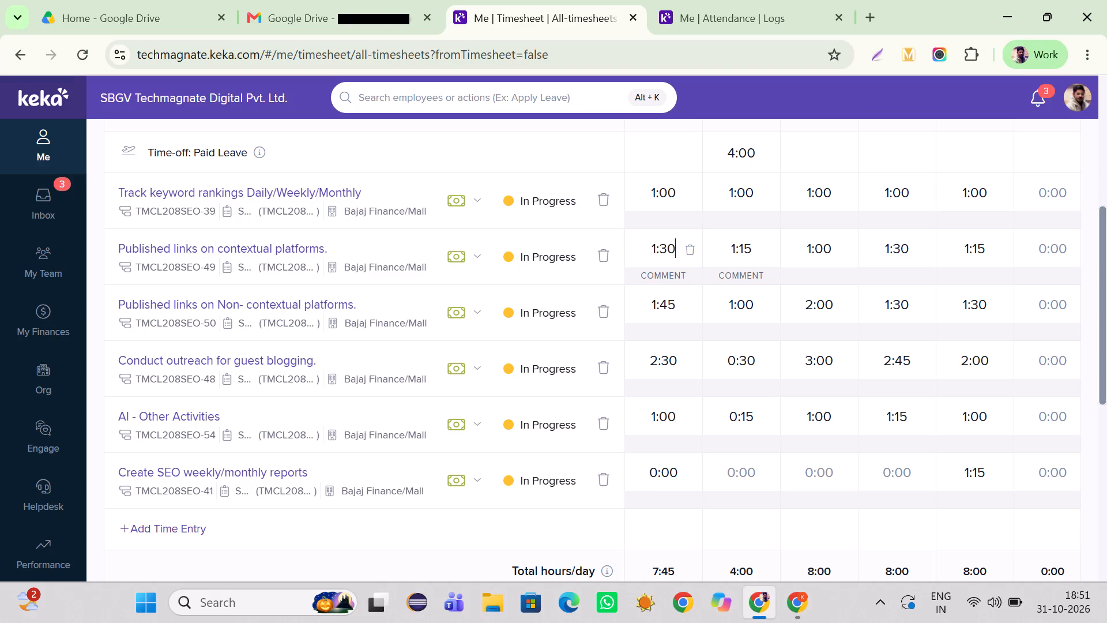
# Set the 19 Oct hours for Published links on Non-contextual platforms to 2:00.
pyautogui.click(673, 302)
pyautogui.press('2')
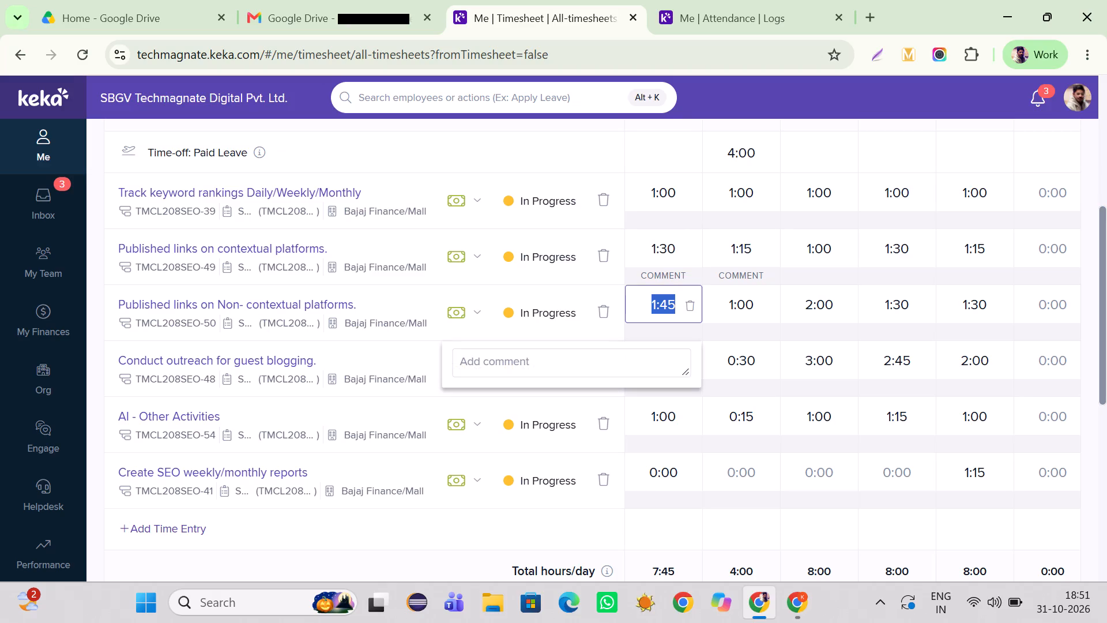
pyautogui.click(543, 144)
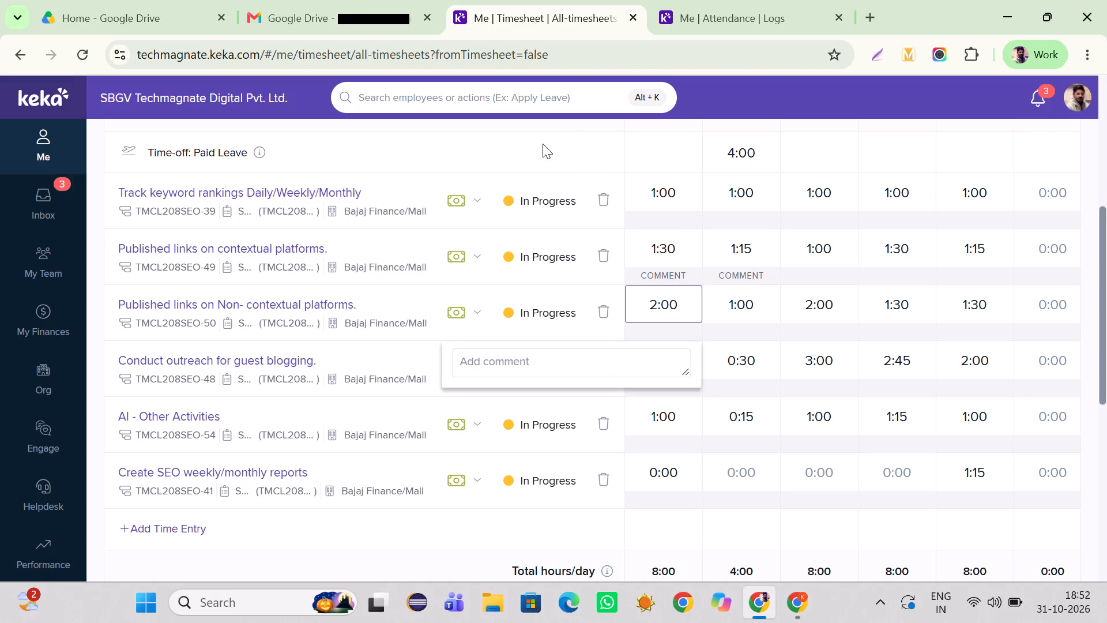
# Save the 19 Oct - 25 Oct 2026 timesheet without submitting it.
pyautogui.moveTo(1106, 226); pyautogui.dragTo(1106, 338)
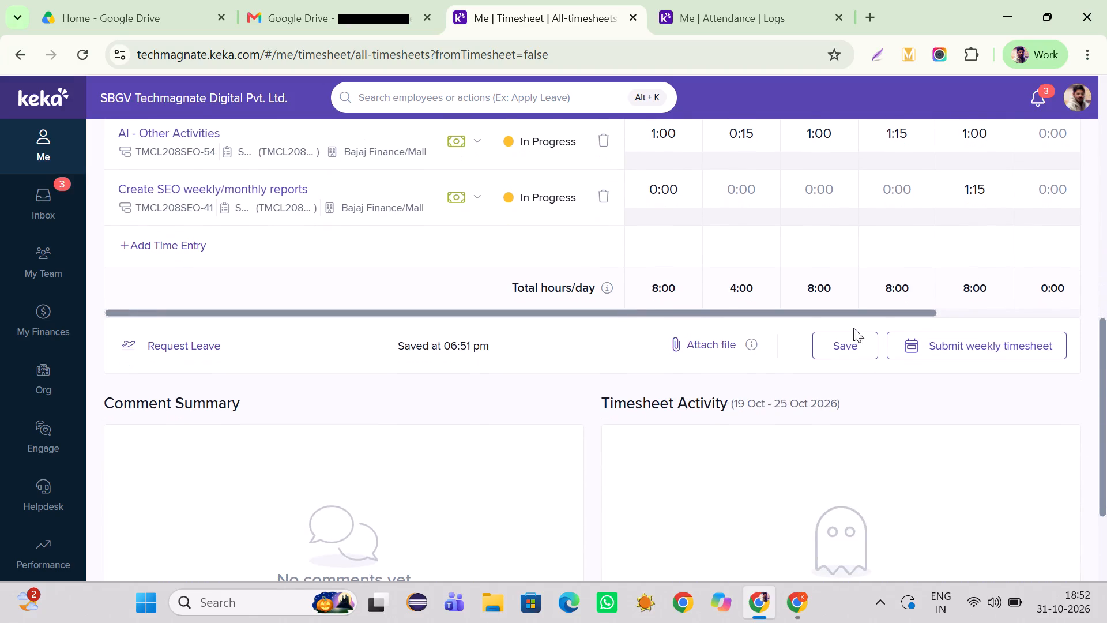
pyautogui.click(839, 340)
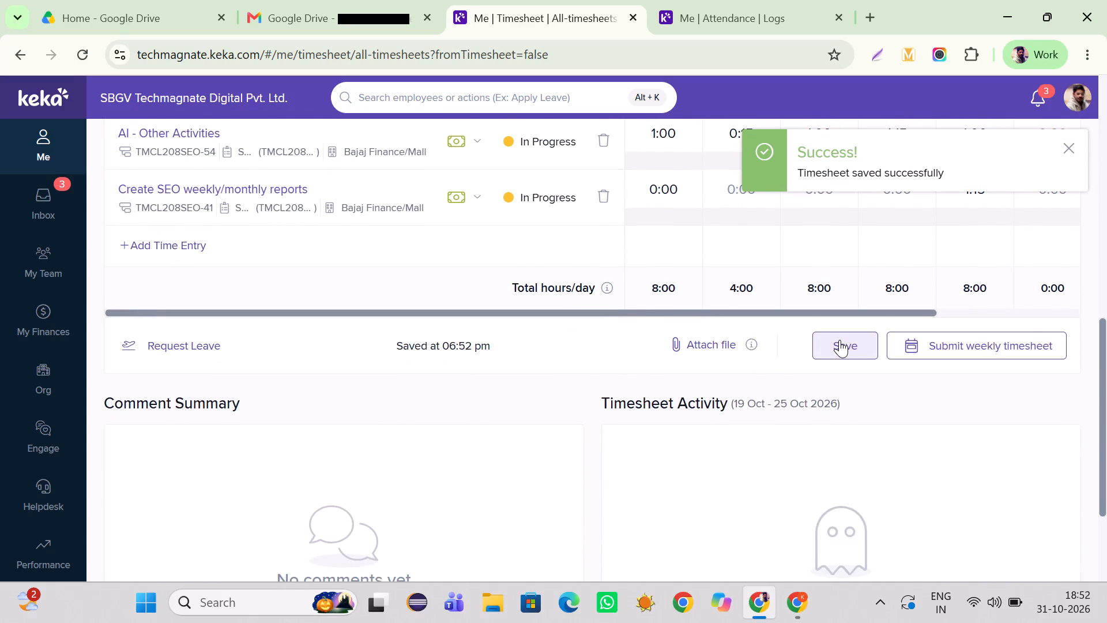
# Go to the following week's timesheet, 26 Oct - 01 Nov 2026.
pyautogui.moveTo(1106, 344); pyautogui.dragTo(1106, 87)
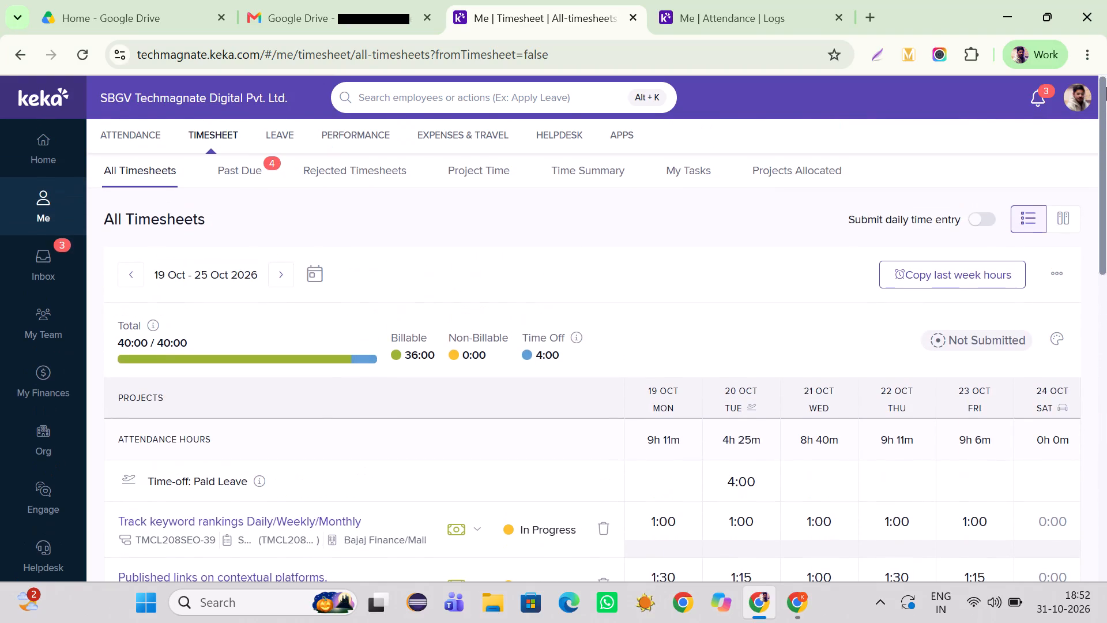
pyautogui.moveTo(1106, 87); pyautogui.dragTo(1106, 76)
pyautogui.moveTo(1106, 76); pyautogui.dragTo(1106, 78)
pyautogui.moveTo(1106, 78); pyautogui.dragTo(1106, 81)
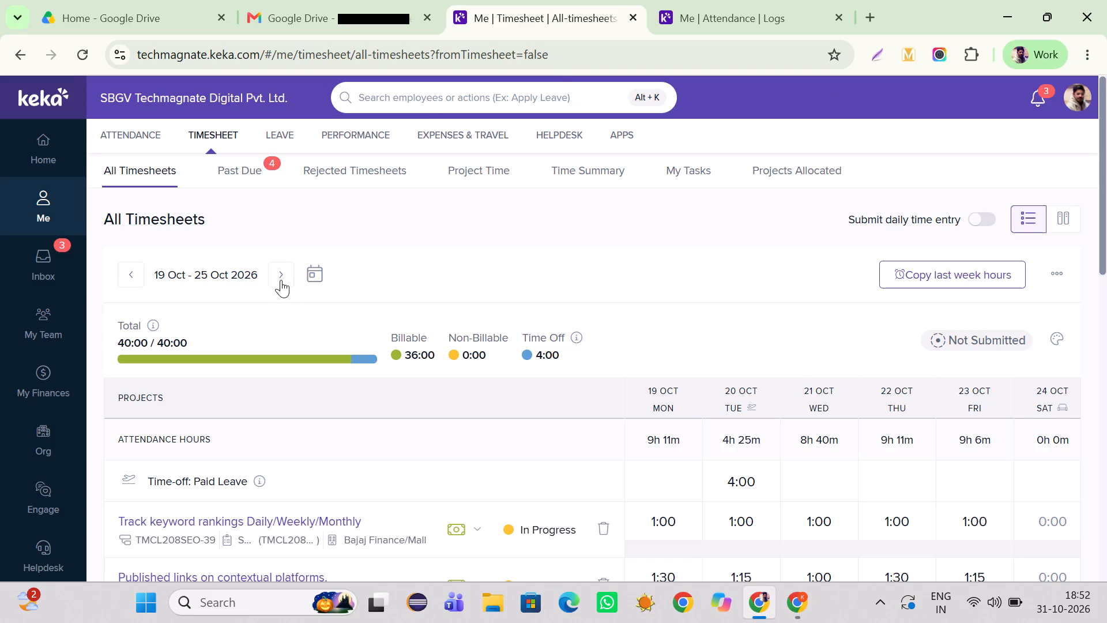
pyautogui.click(281, 277)
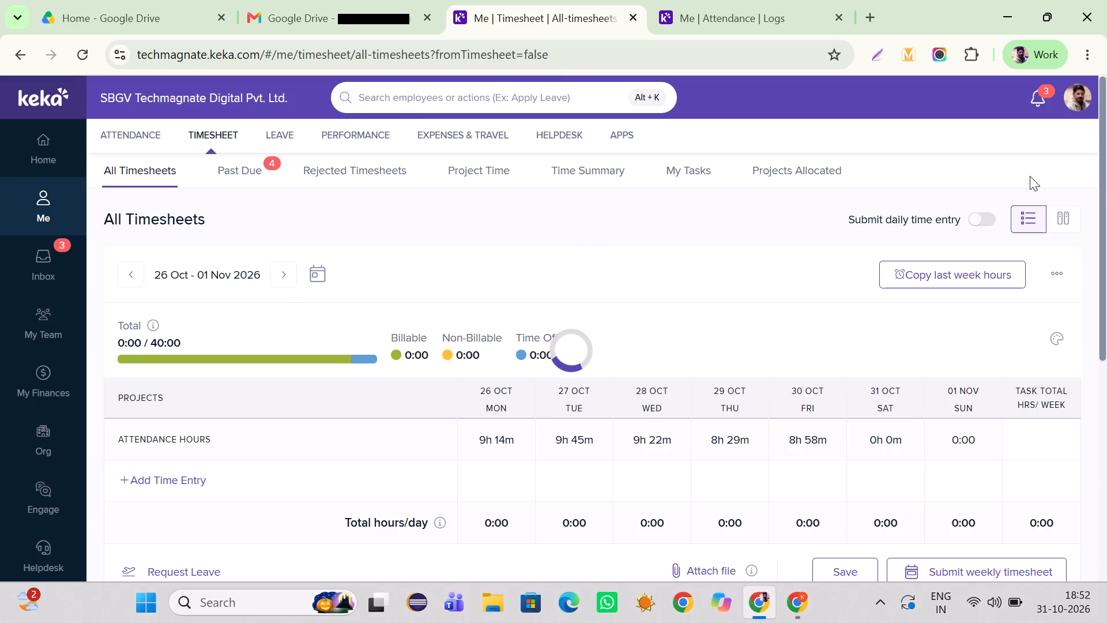
# Copy all tasks with their hours from the 19 Oct - 25 Oct 2026 week into the 26 Oct - 01 Nov timesheet.
pyautogui.moveTo(1106, 186); pyautogui.dragTo(1104, 237)
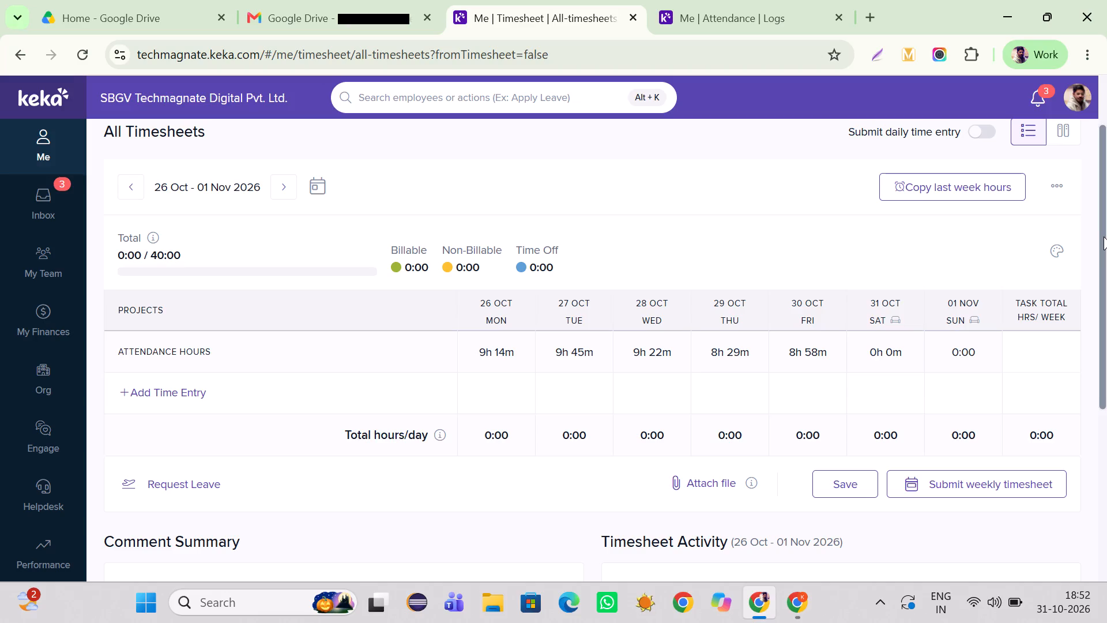
pyautogui.moveTo(1104, 237); pyautogui.dragTo(1104, 238)
pyautogui.moveTo(1104, 238); pyautogui.dragTo(1104, 241)
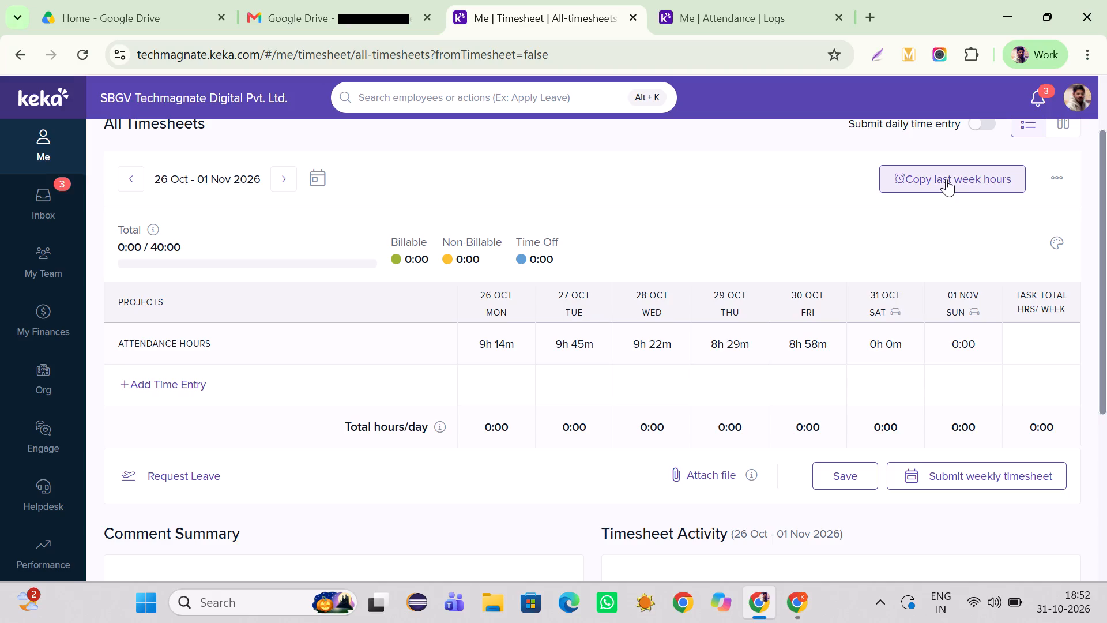
pyautogui.click(946, 179)
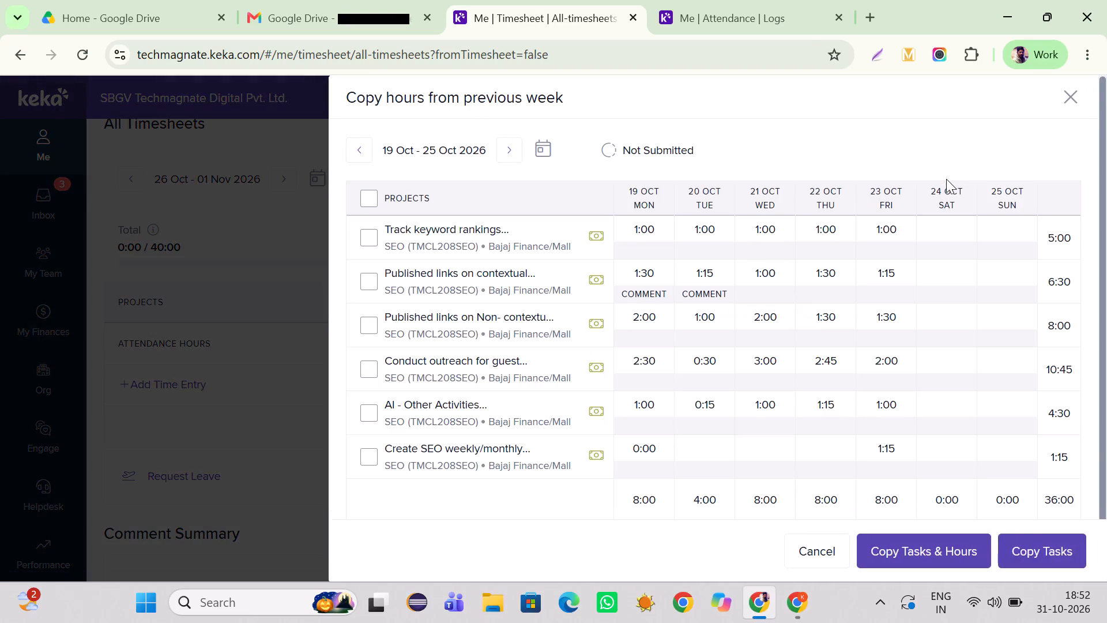
pyautogui.click(371, 199)
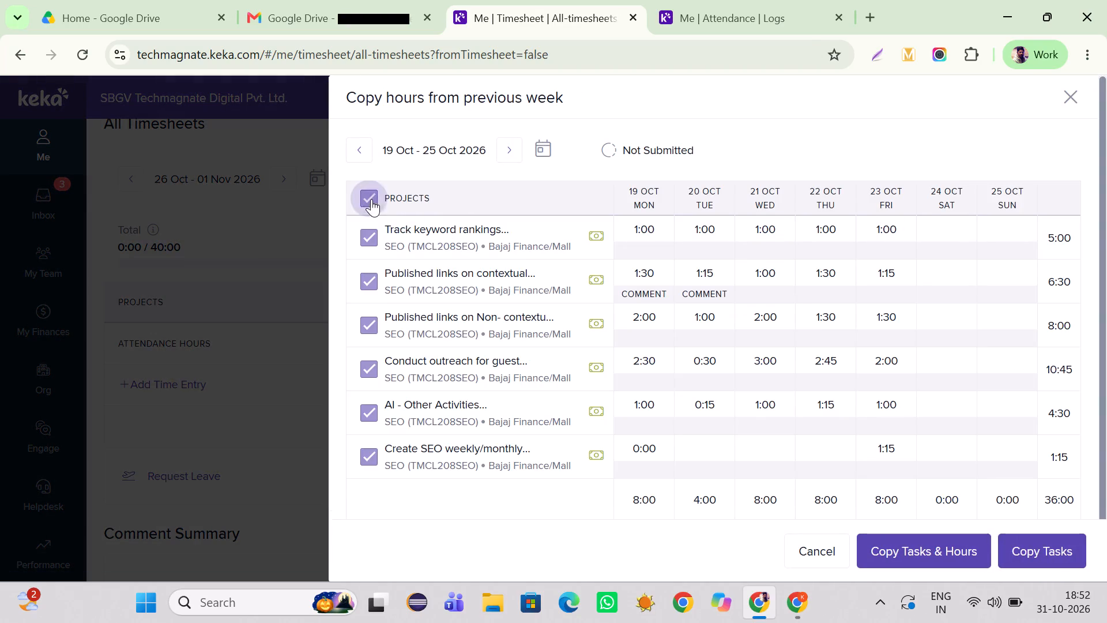
pyautogui.click(934, 551)
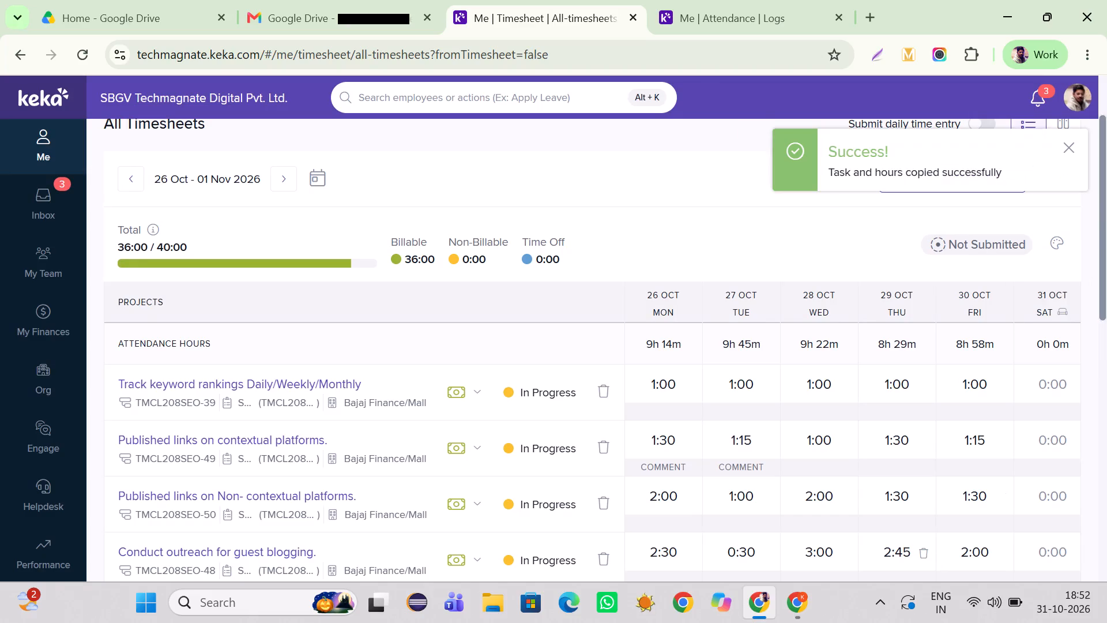
# Review the copied daily task hours in the 26 Oct - 01 Nov 2026 timesheet.
pyautogui.moveTo(1106, 196); pyautogui.dragTo(1098, 254)
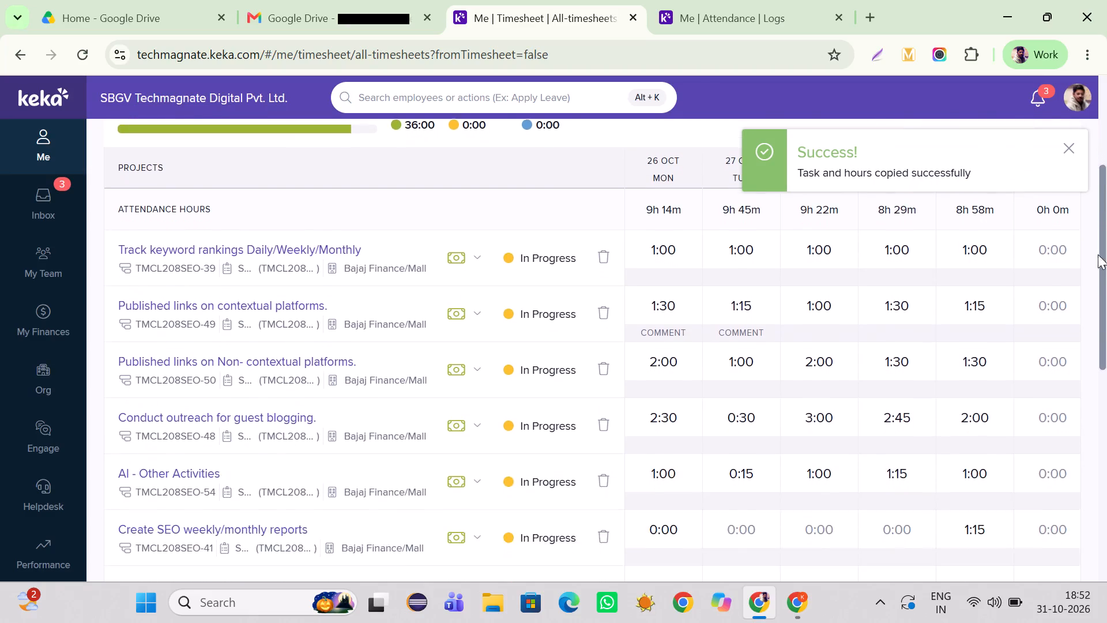
pyautogui.moveTo(1098, 254); pyautogui.dragTo(1095, 254)
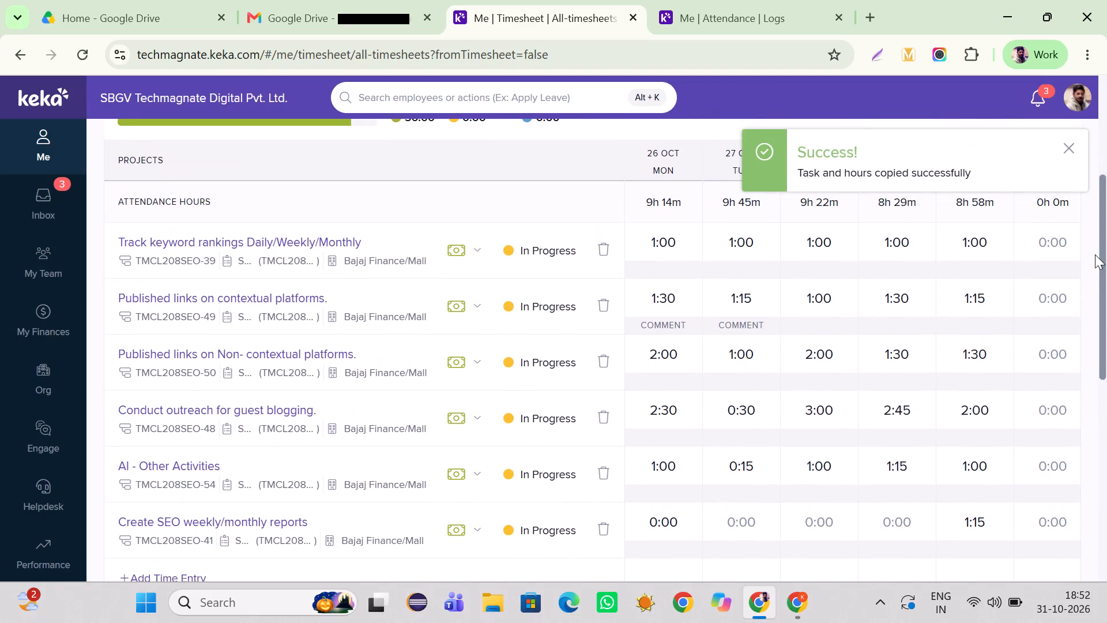
pyautogui.moveTo(1095, 254); pyautogui.dragTo(1095, 254)
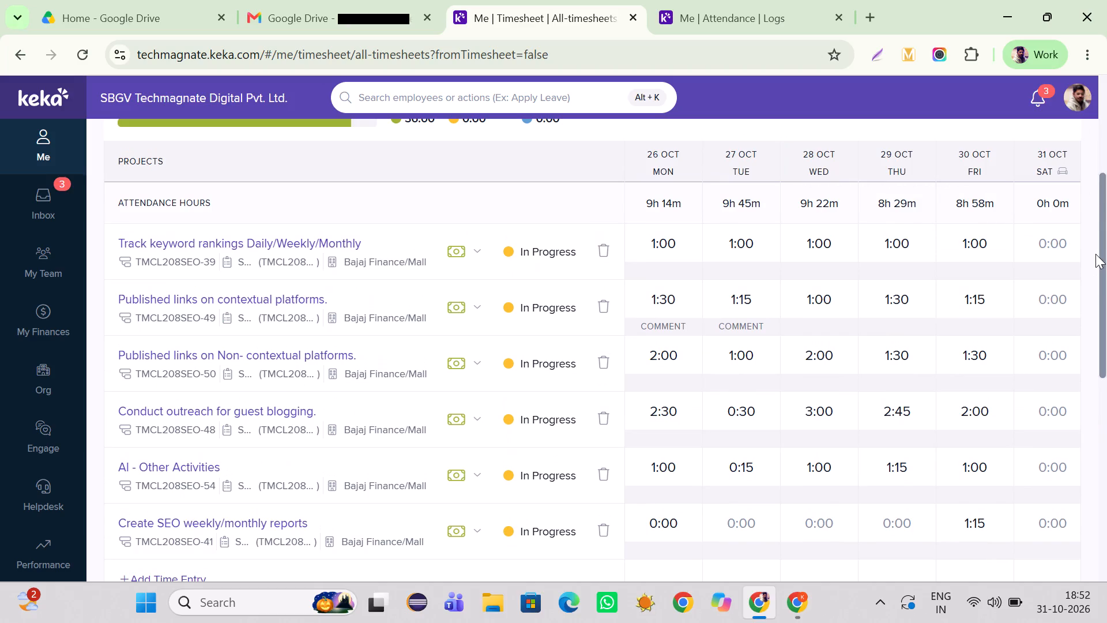
pyautogui.moveTo(1106, 245); pyautogui.dragTo(1106, 254)
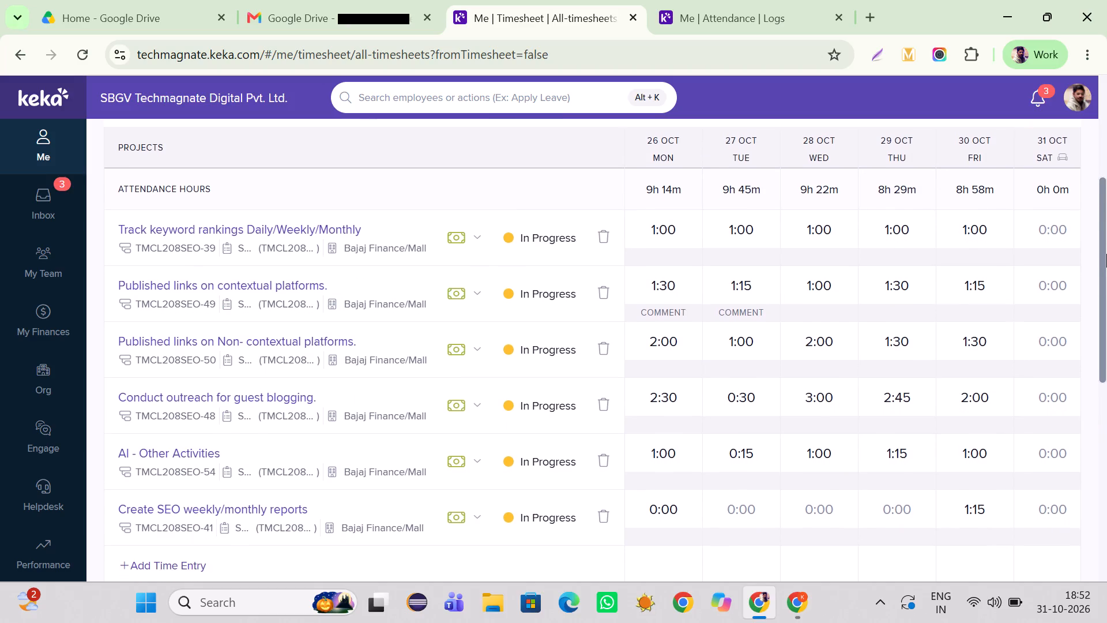
pyautogui.moveTo(1106, 254); pyautogui.dragTo(1105, 258)
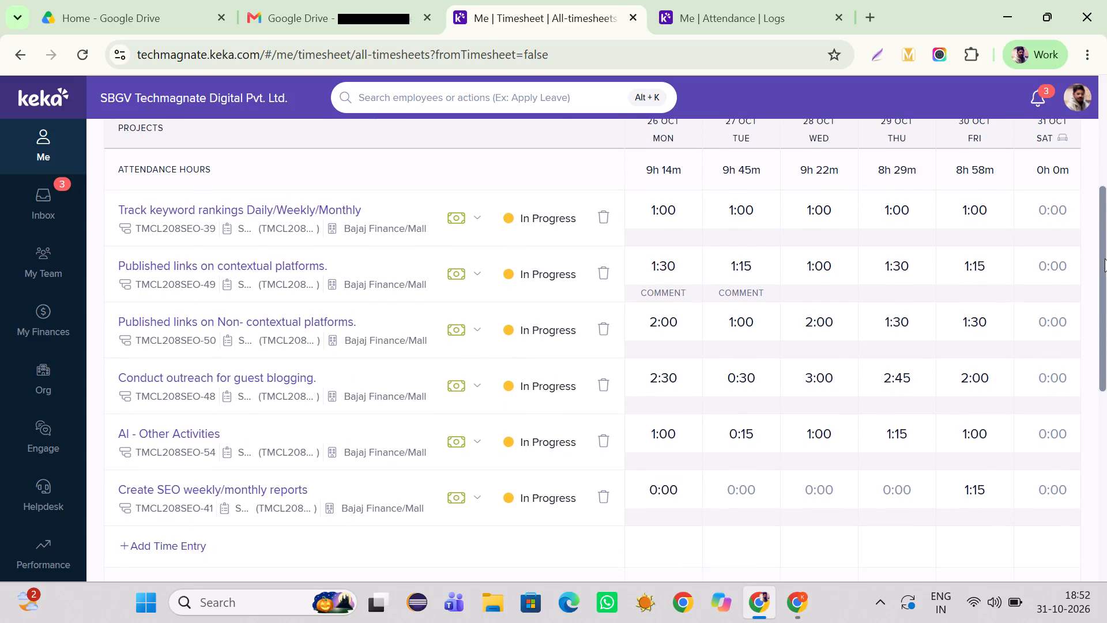
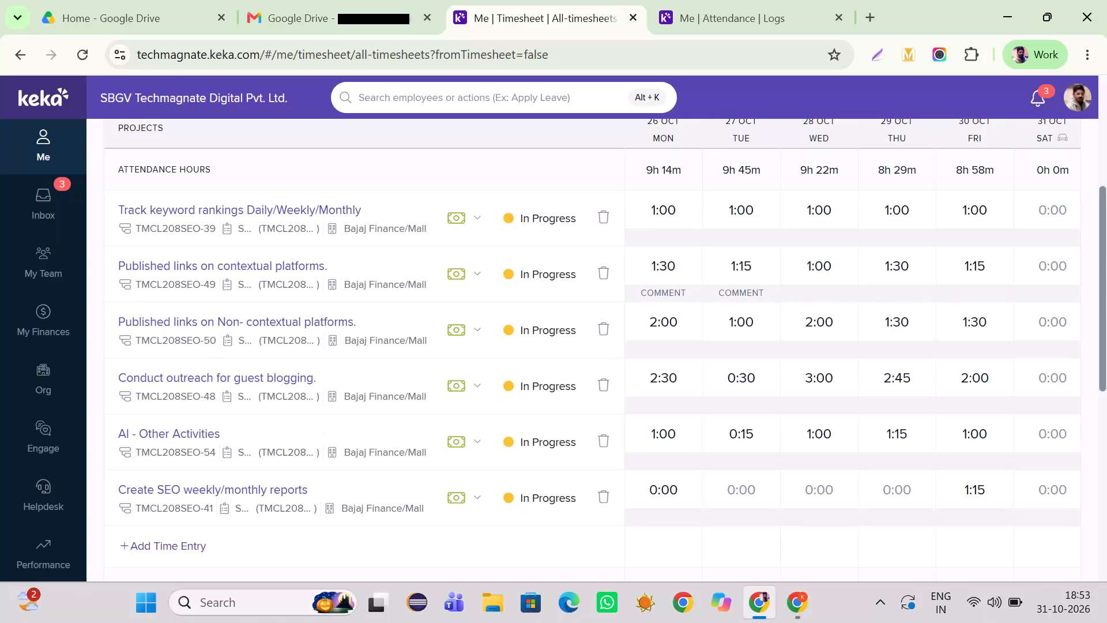
# Add a time entry for the SEO project's Monthly CRS /Topic Creation_SEO/GEO task, found under Content Audits/Create/Optimization.
pyautogui.click(152, 549)
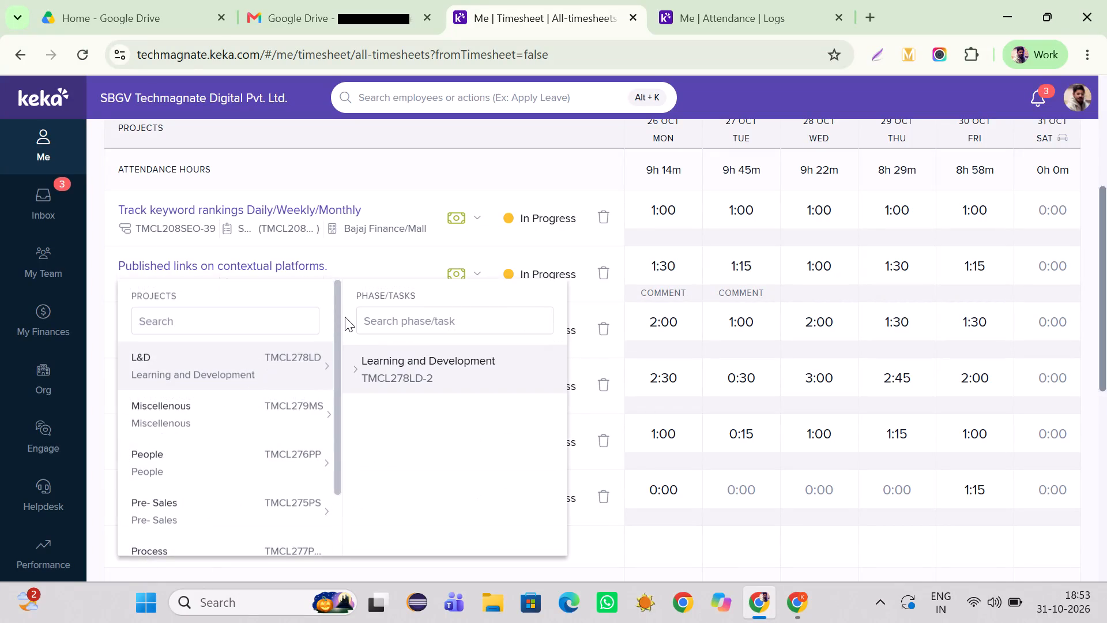
pyautogui.moveTo(338, 317); pyautogui.dragTo(333, 357)
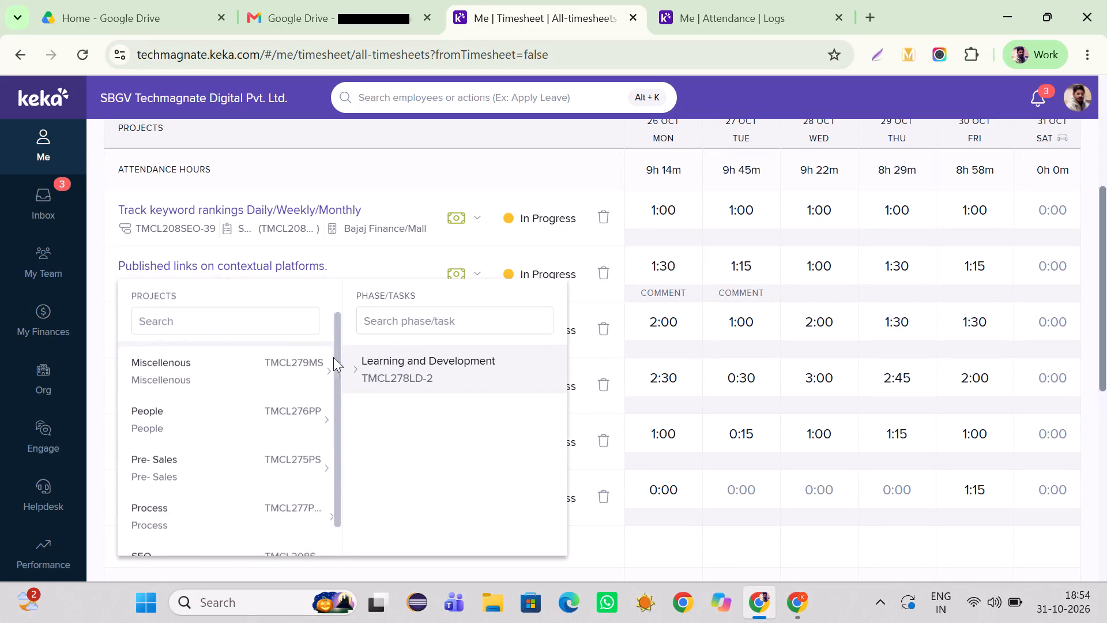
pyautogui.moveTo(333, 357); pyautogui.dragTo(324, 436)
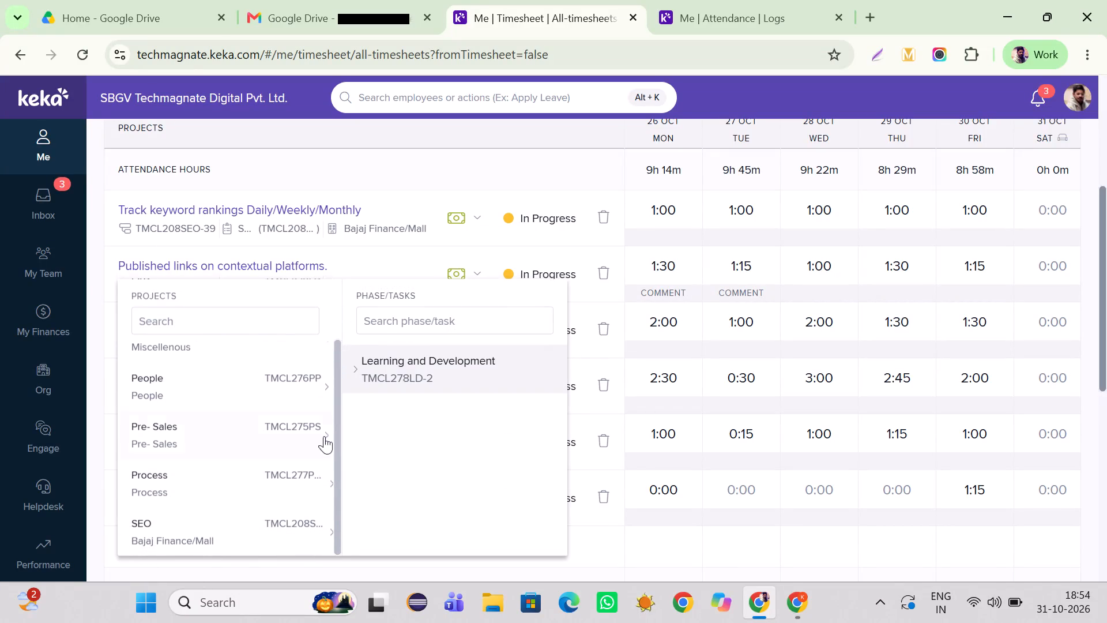
pyautogui.click(324, 529)
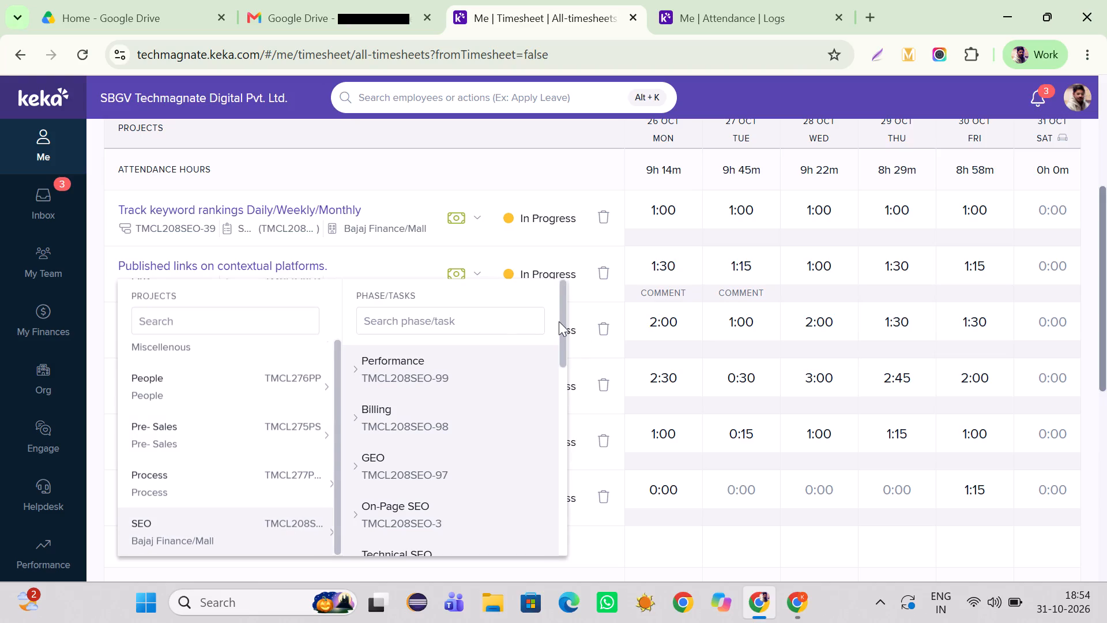
pyautogui.click(356, 363)
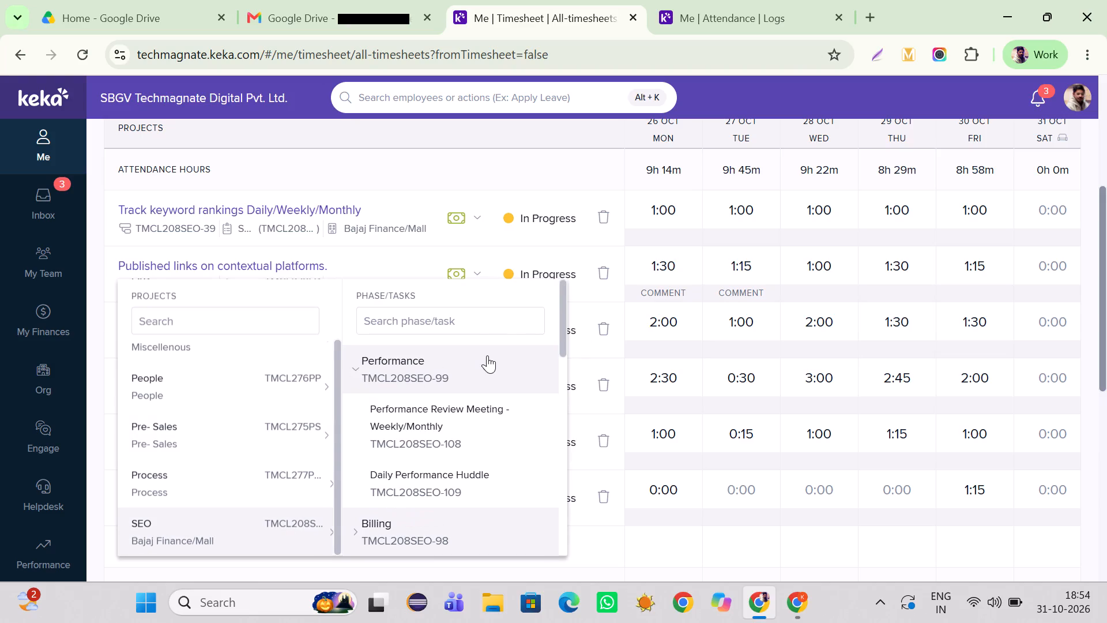
pyautogui.moveTo(564, 307); pyautogui.dragTo(565, 310)
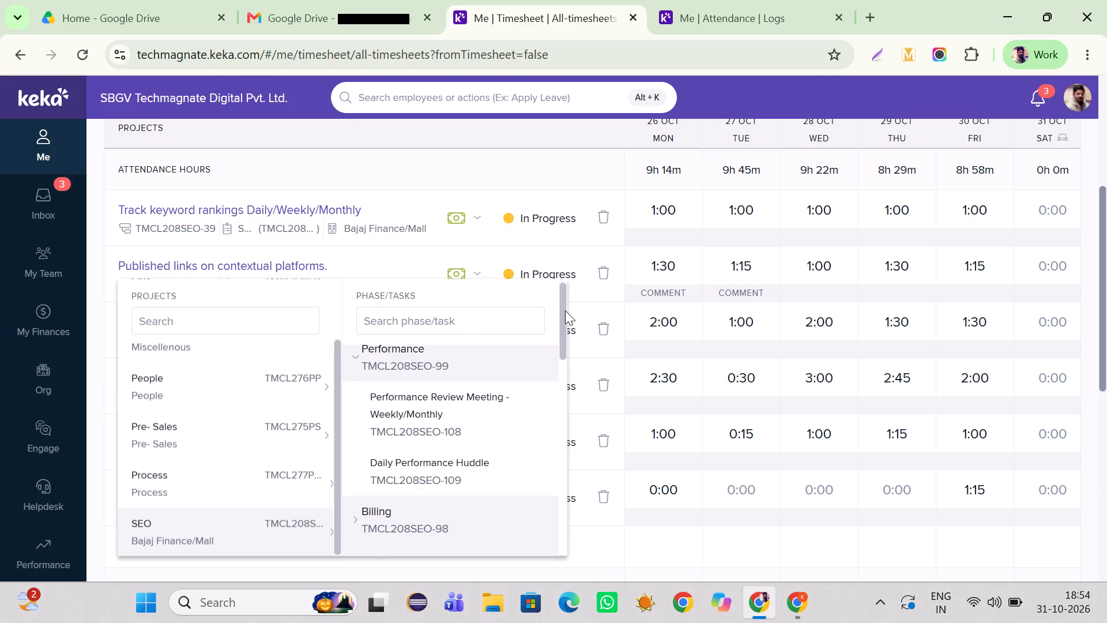
pyautogui.moveTo(565, 310); pyautogui.dragTo(565, 312)
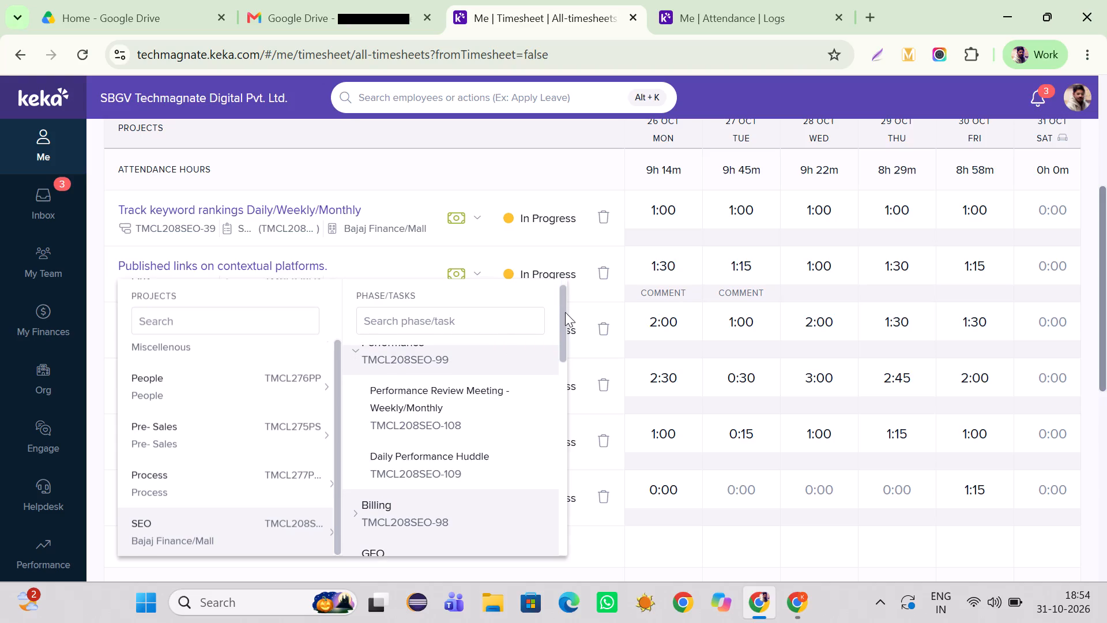
pyautogui.moveTo(565, 312); pyautogui.dragTo(559, 336)
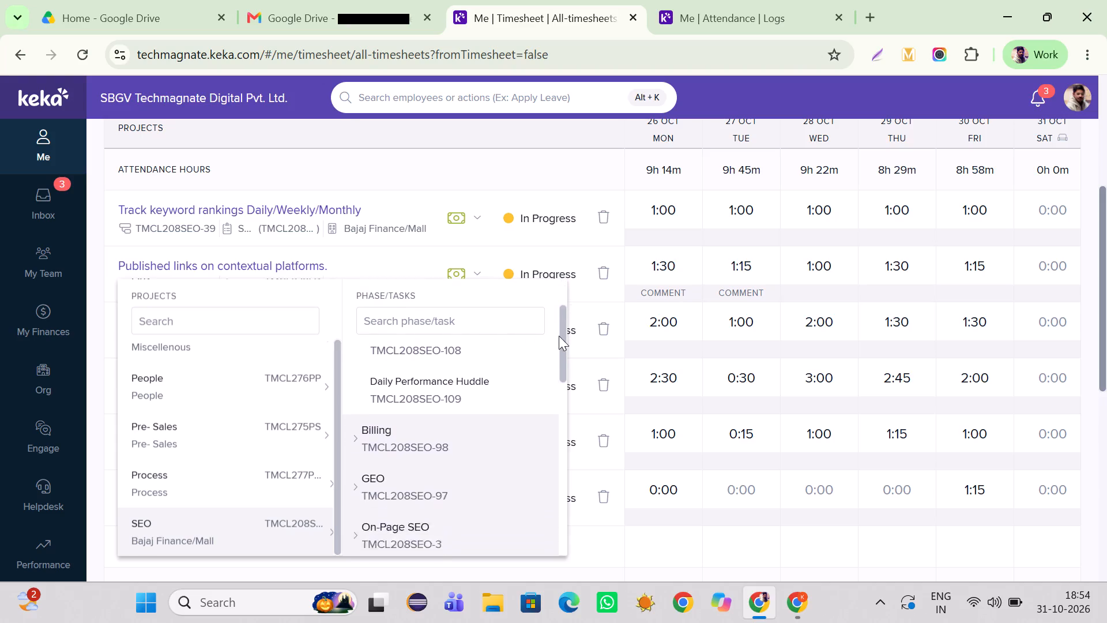
pyautogui.moveTo(559, 336); pyautogui.dragTo(555, 350)
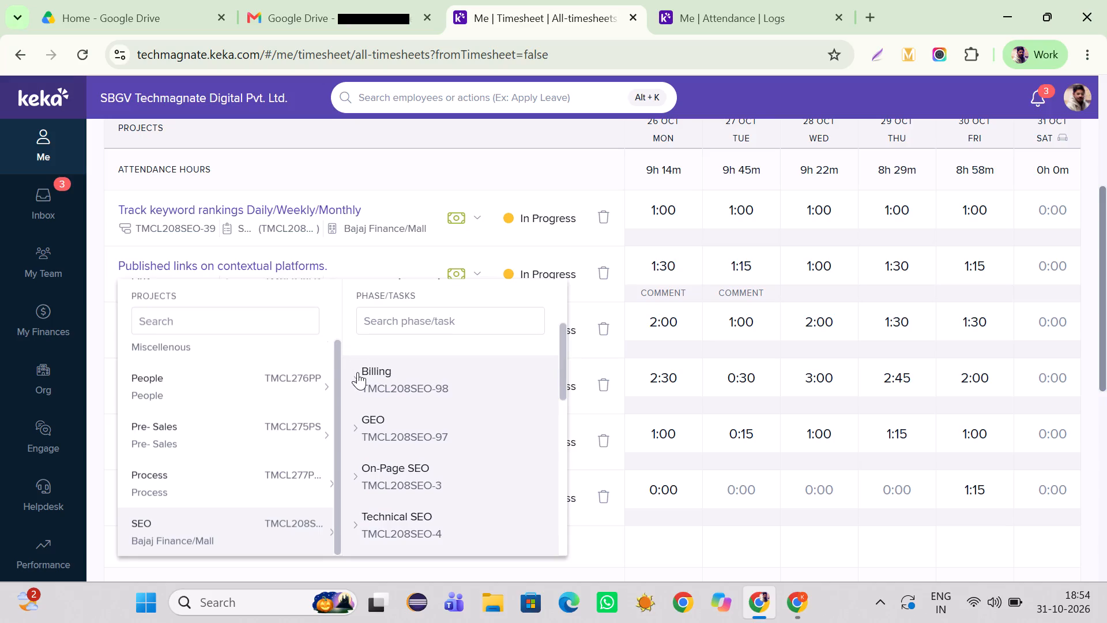
pyautogui.click(357, 372)
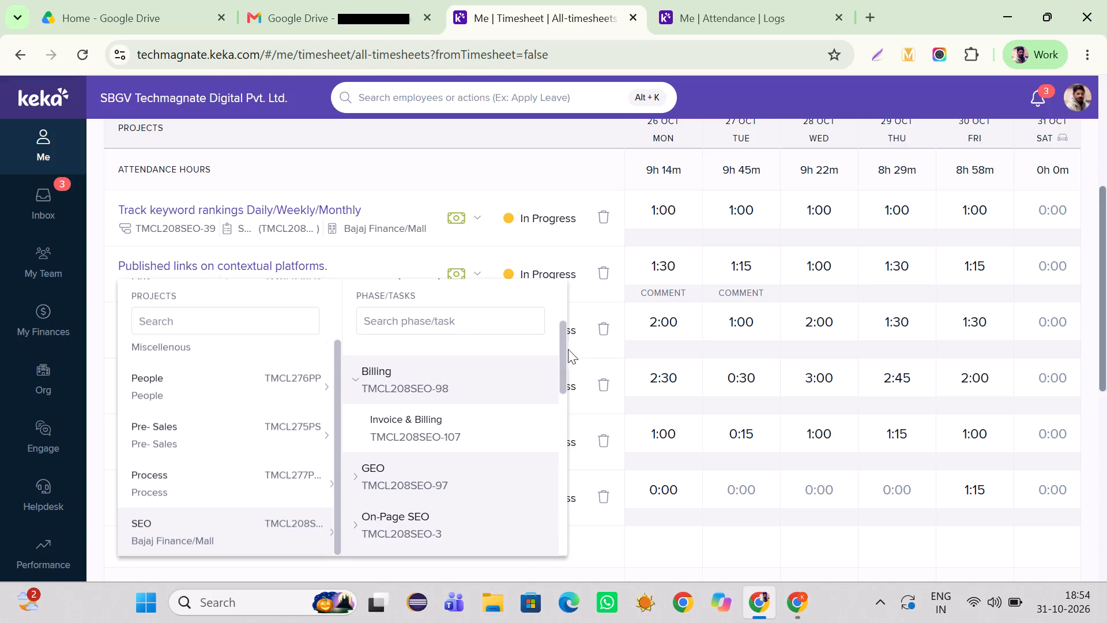
pyautogui.moveTo(562, 348); pyautogui.dragTo(561, 386)
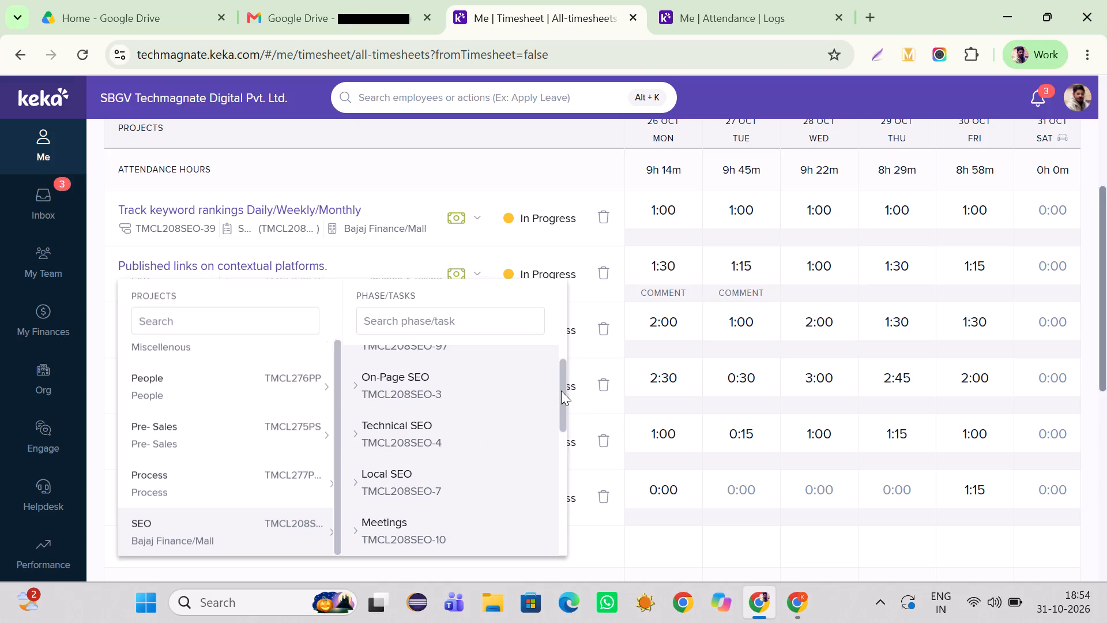
pyautogui.moveTo(561, 391); pyautogui.dragTo(560, 425)
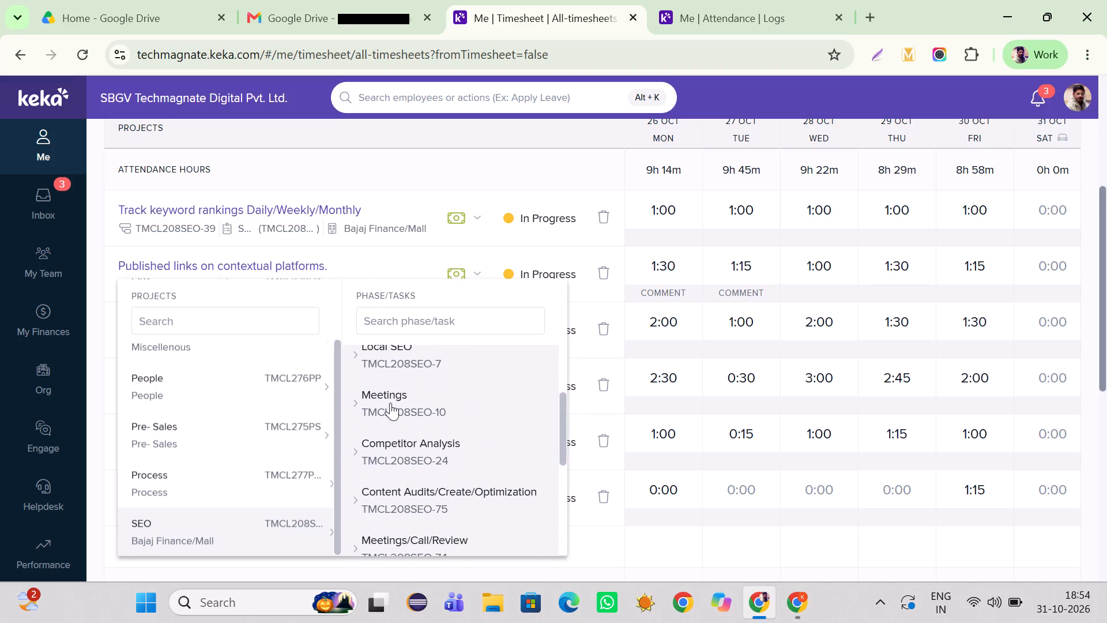
pyautogui.click(357, 402)
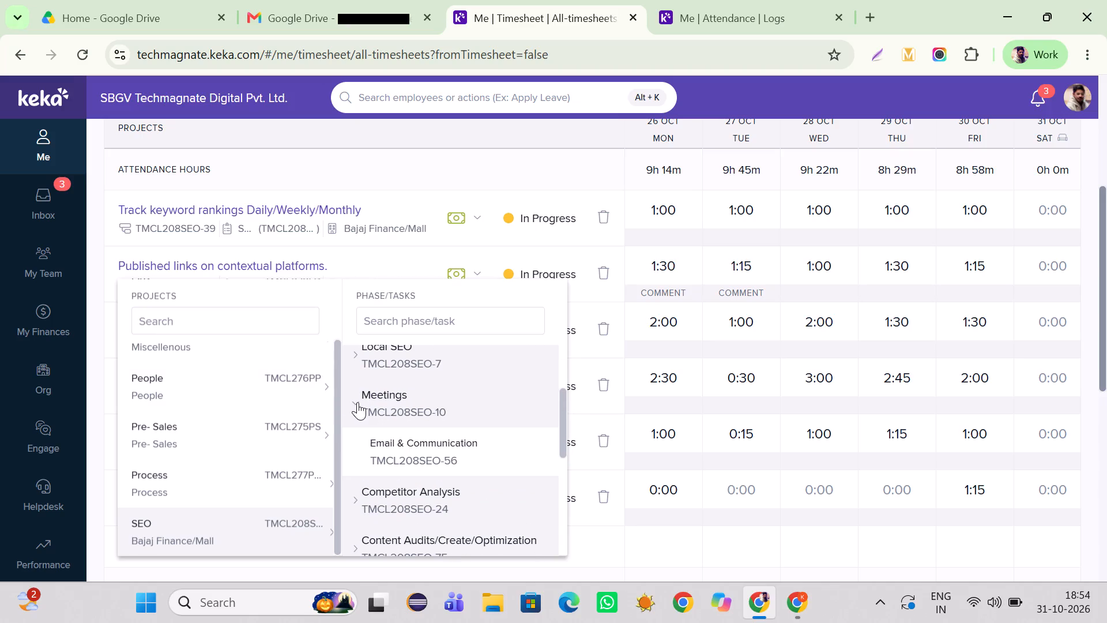
pyautogui.moveTo(561, 411); pyautogui.dragTo(561, 444)
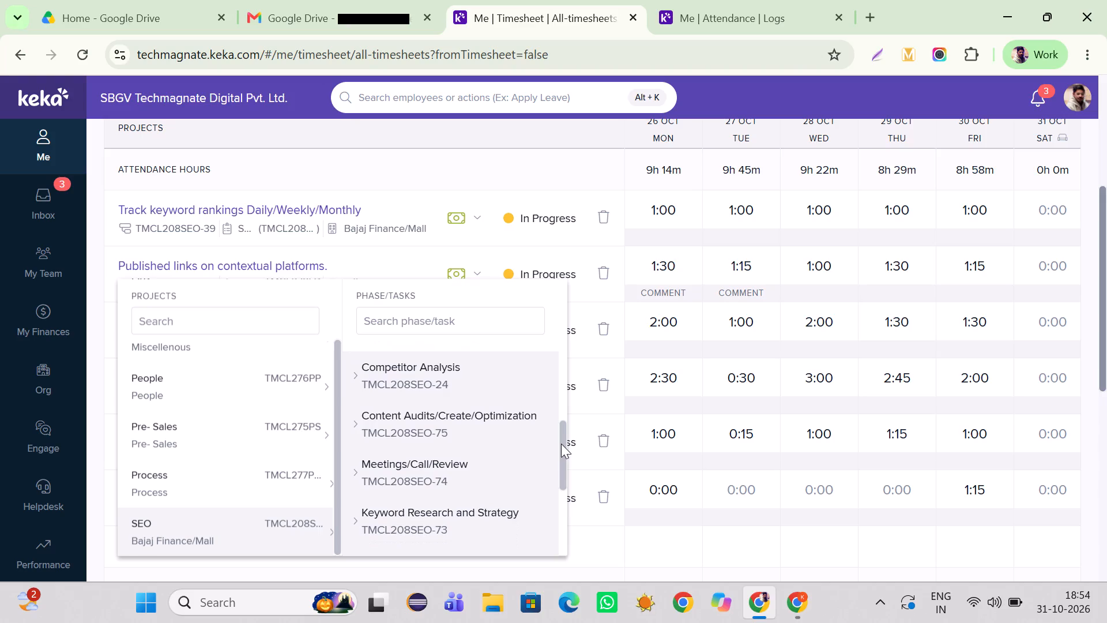
pyautogui.click(355, 424)
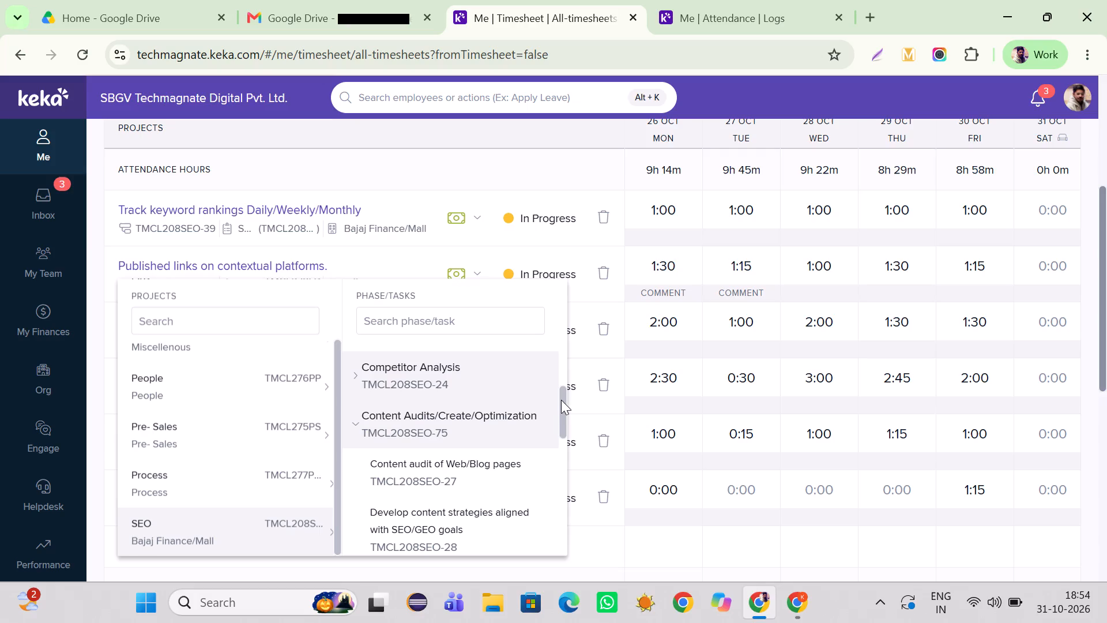
pyautogui.moveTo(561, 400); pyautogui.dragTo(561, 415)
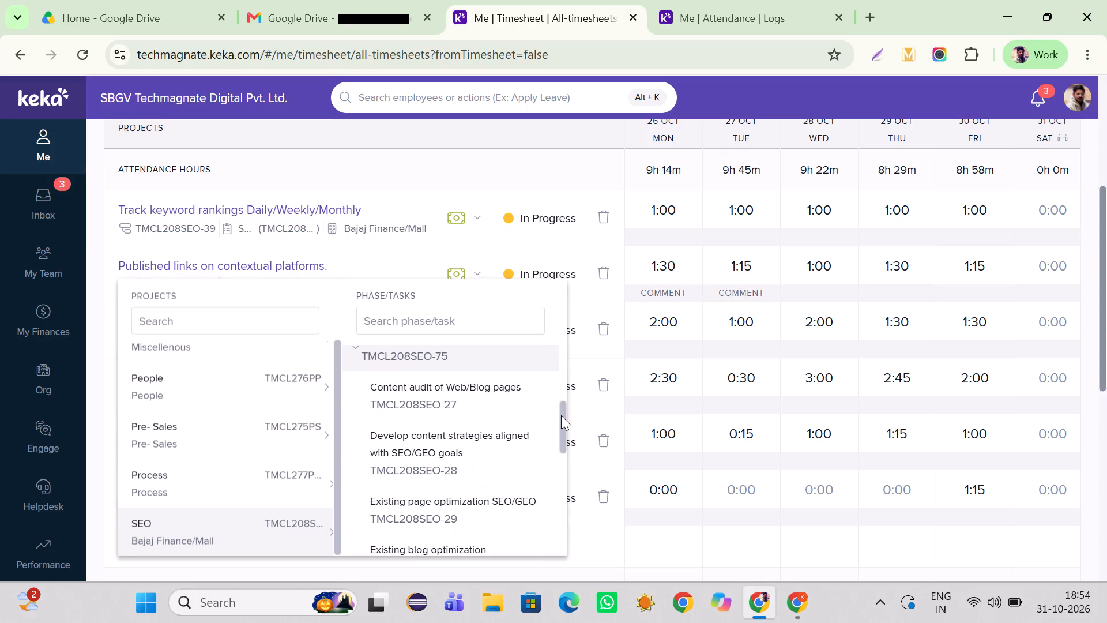
pyautogui.moveTo(561, 415); pyautogui.dragTo(558, 421)
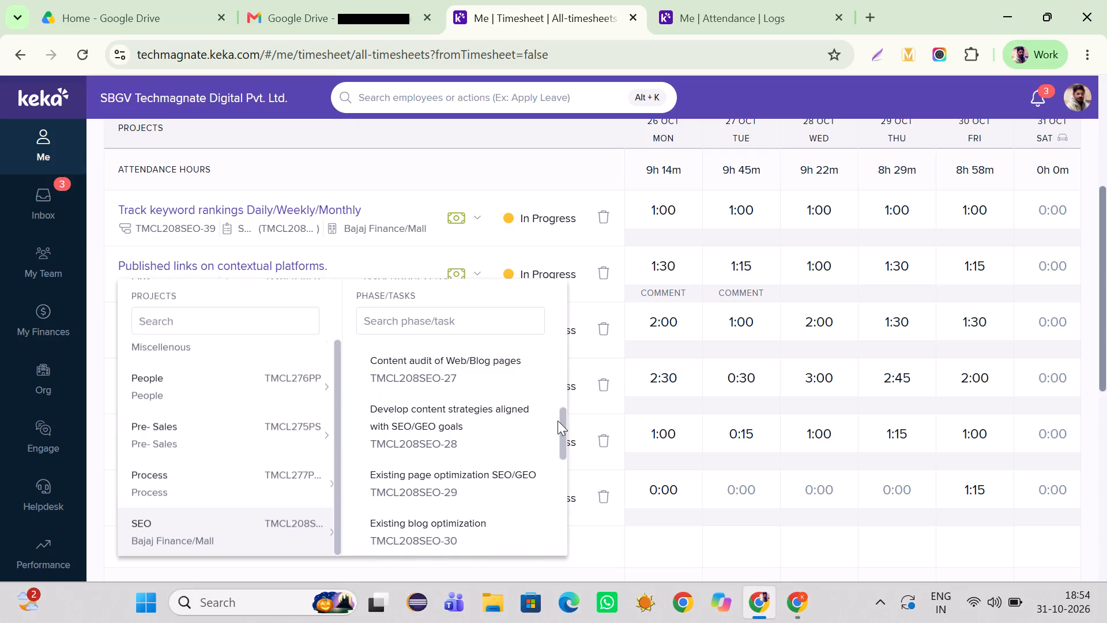
pyautogui.moveTo(558, 421); pyautogui.dragTo(556, 432)
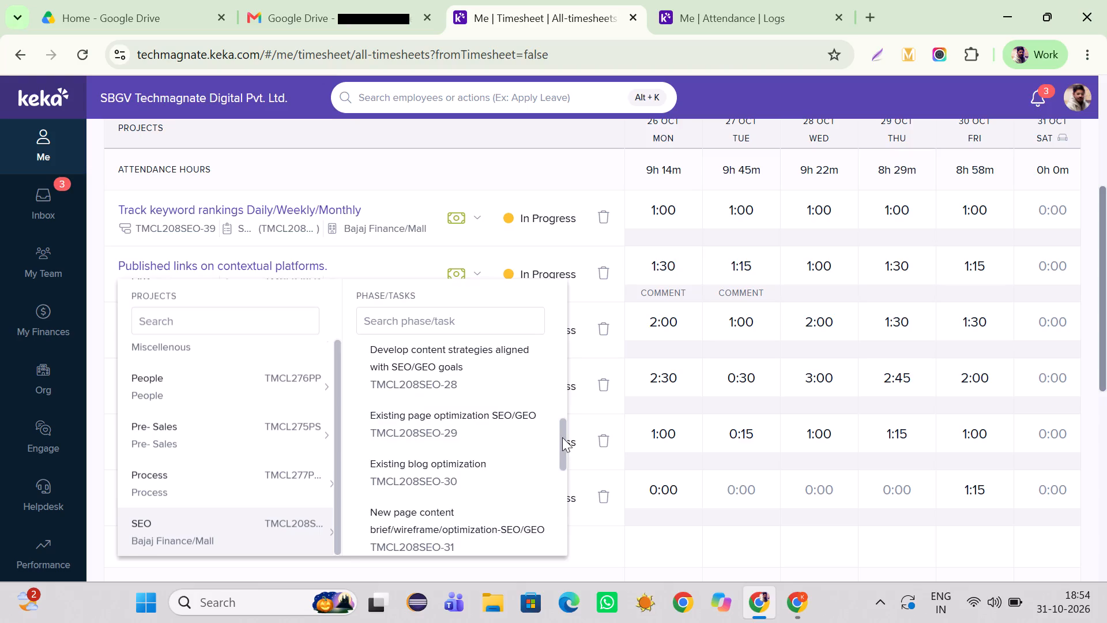
pyautogui.moveTo(562, 437); pyautogui.dragTo(560, 464)
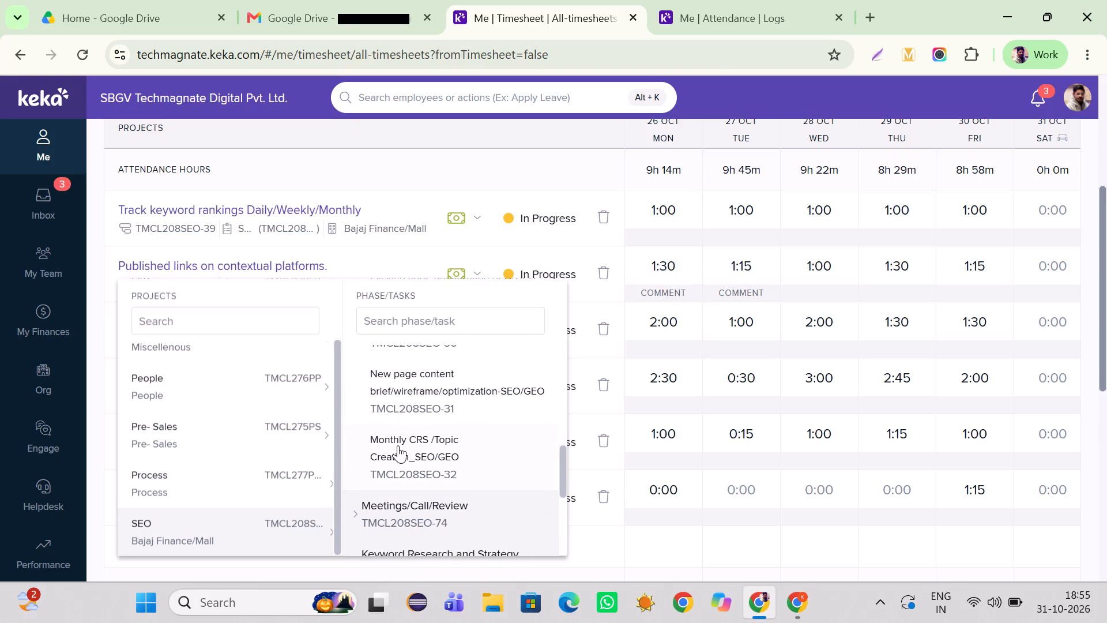
pyautogui.click(398, 445)
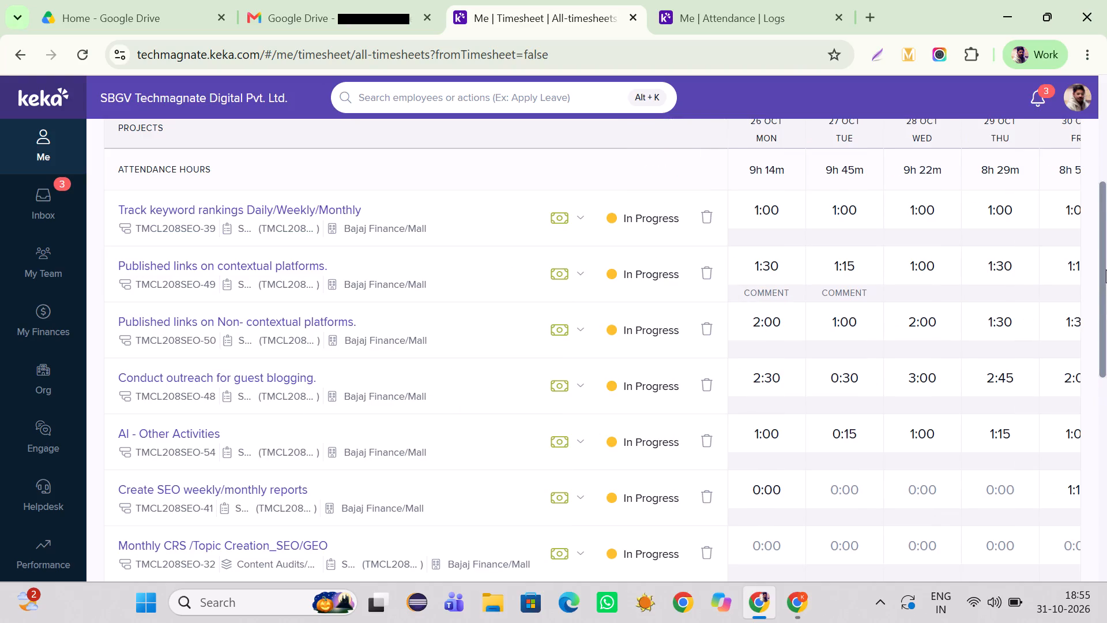
# Log 2 hours on Monday 26 Oct for the Monthly CRS /Topic Creation_SEO/GEO task.
pyautogui.moveTo(1105, 269); pyautogui.dragTo(1105, 294)
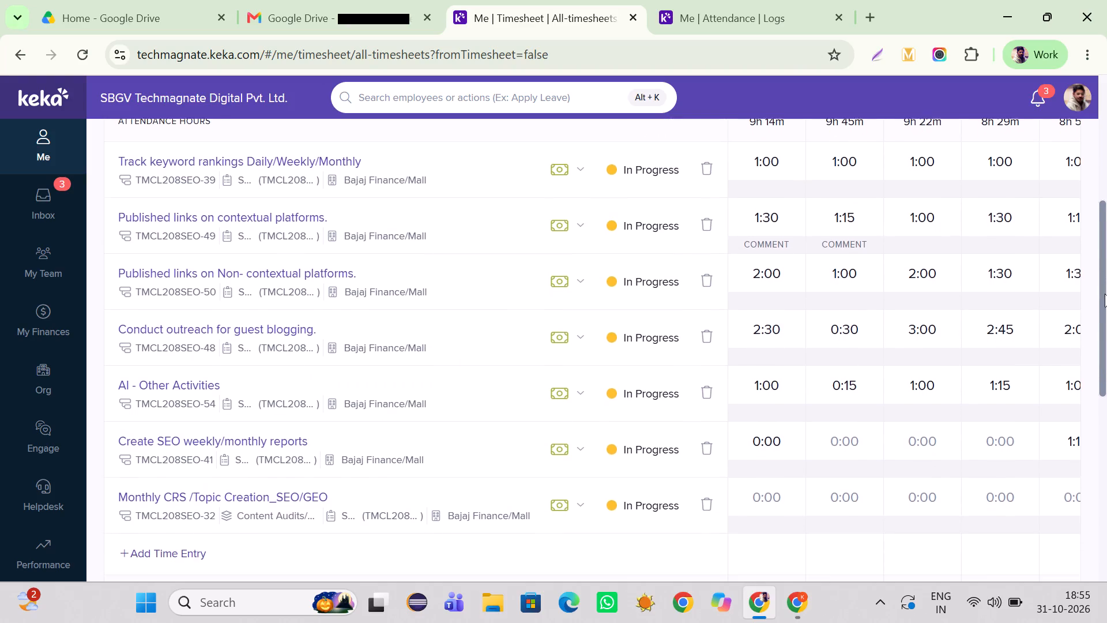
pyautogui.moveTo(1105, 294); pyautogui.dragTo(1106, 318)
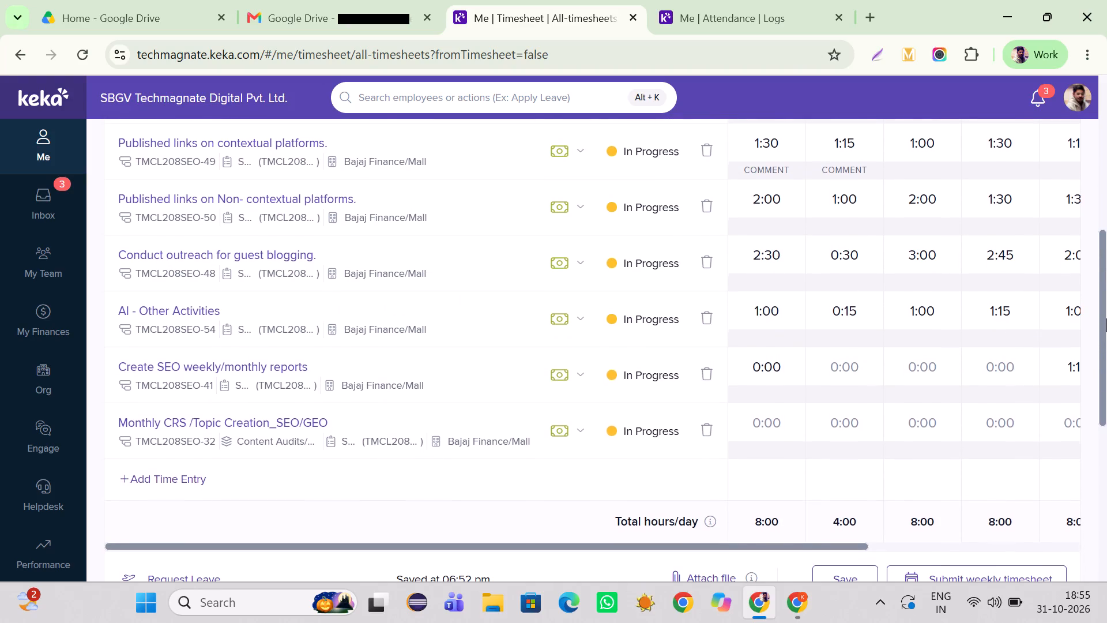
pyautogui.moveTo(1106, 318); pyautogui.dragTo(1106, 296)
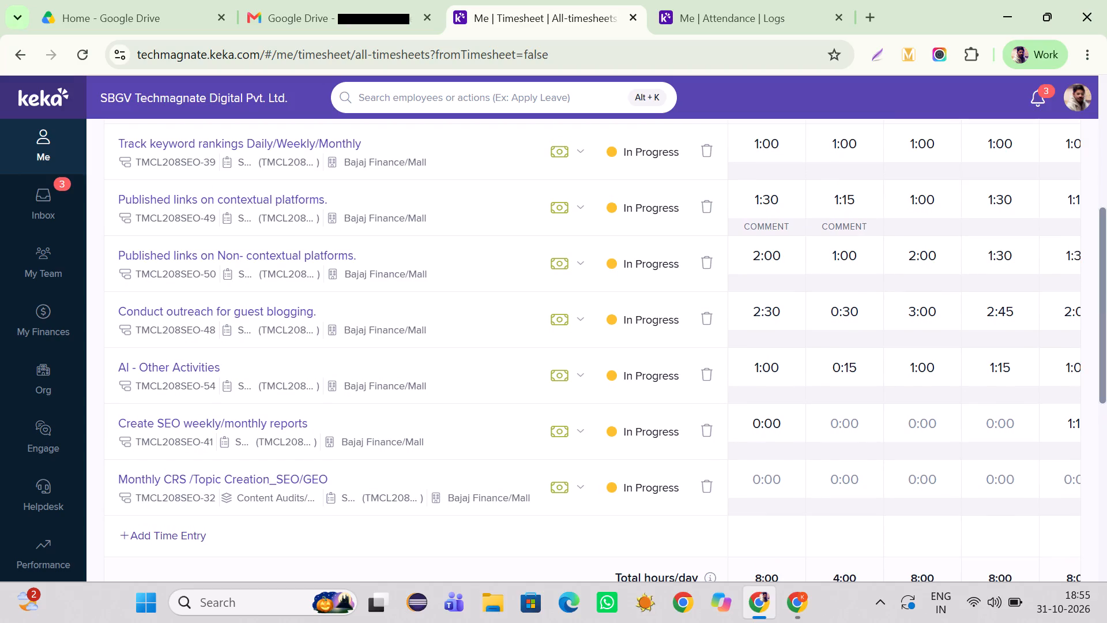
pyautogui.click(759, 475)
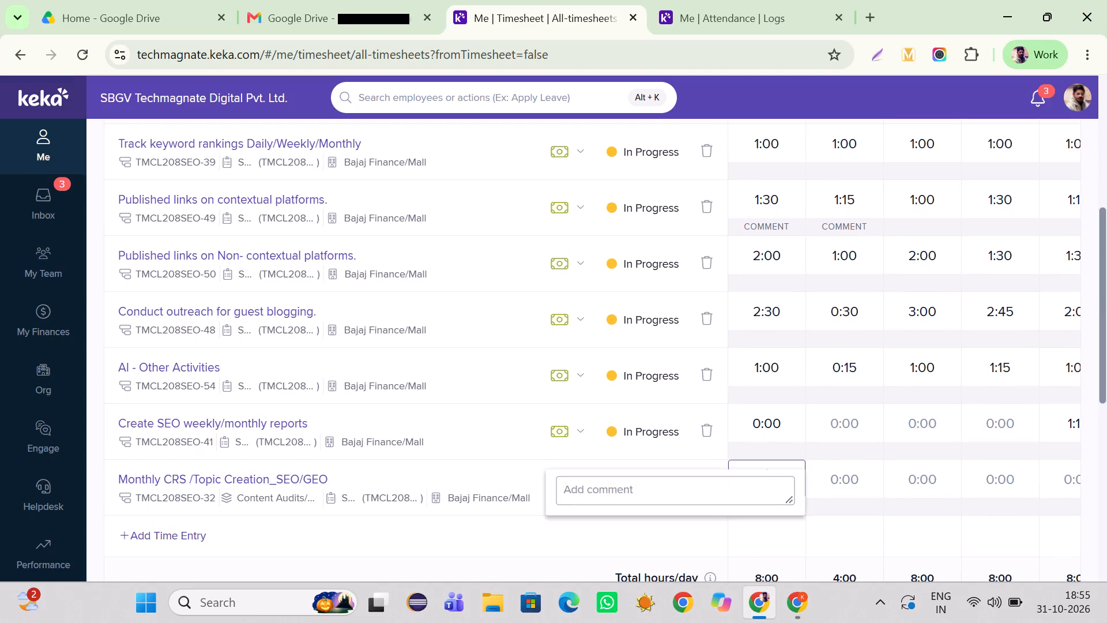
pyautogui.press('2')
# Add the comment "Create CHR CRS" to the Monday 26 Oct entry of the Monthly CRS /Topic Creation_SEO/GEO task.
pyautogui.click(665, 490)
pyautogui.write('Creaet')
pyautogui.press('space')
pyautogui.press('BackSpace')
pyautogui.press('BackSpace')
pyautogui.press('BackSpace')
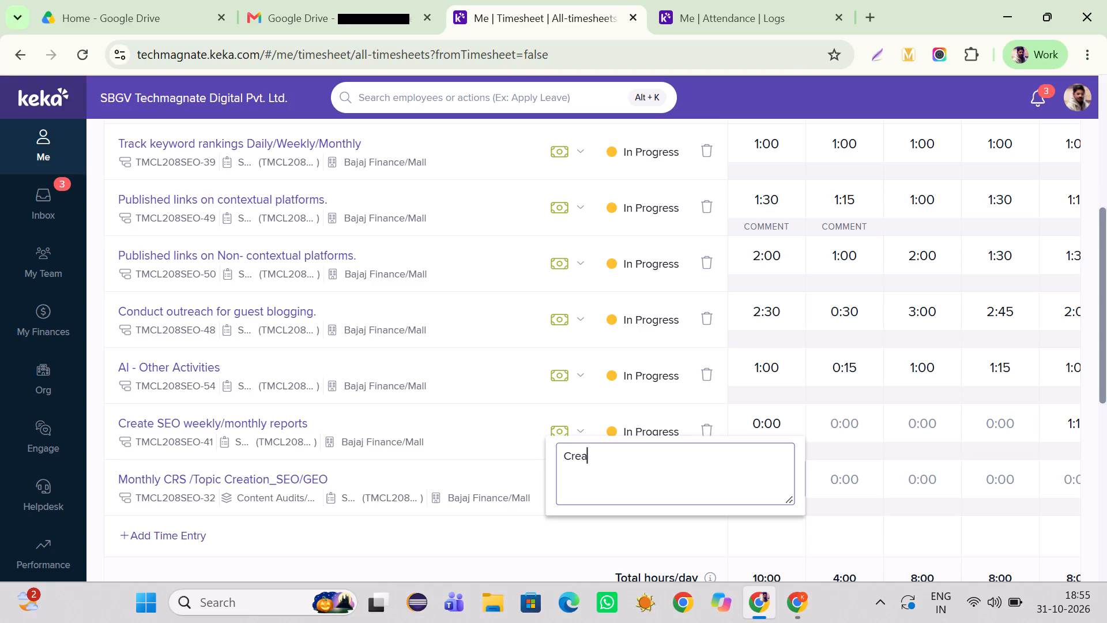
pyautogui.press('BackSpace')
pyautogui.write('ate')
pyautogui.press('space')
pyautogui.write('CHR')
pyautogui.press('space')
pyautogui.write('CR')
pyautogui.hotkey('shift', 's')
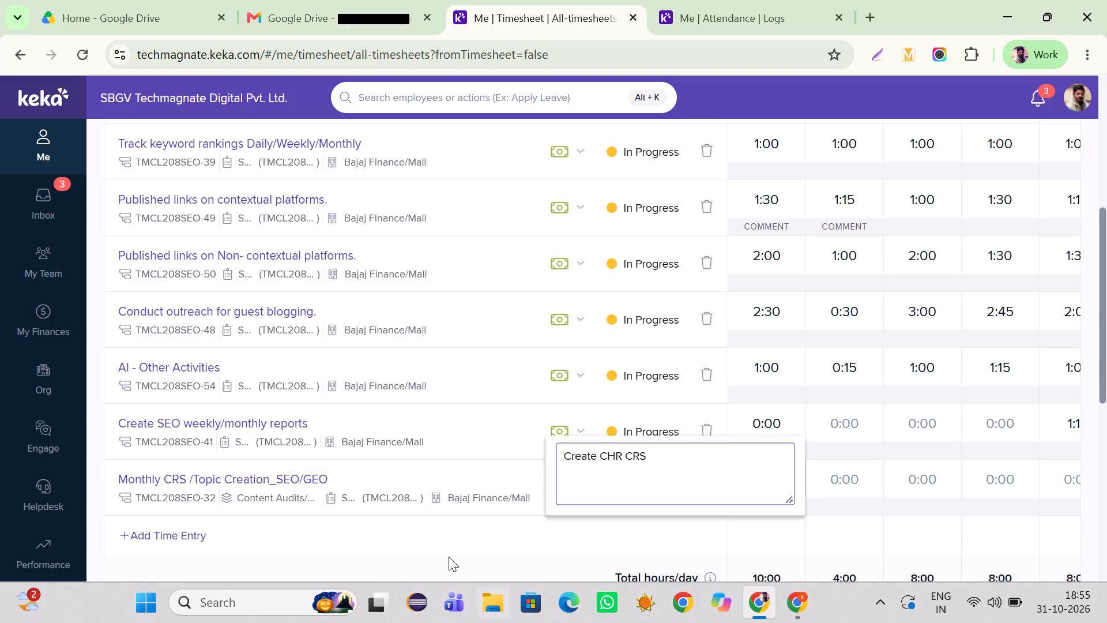
pyautogui.click(460, 541)
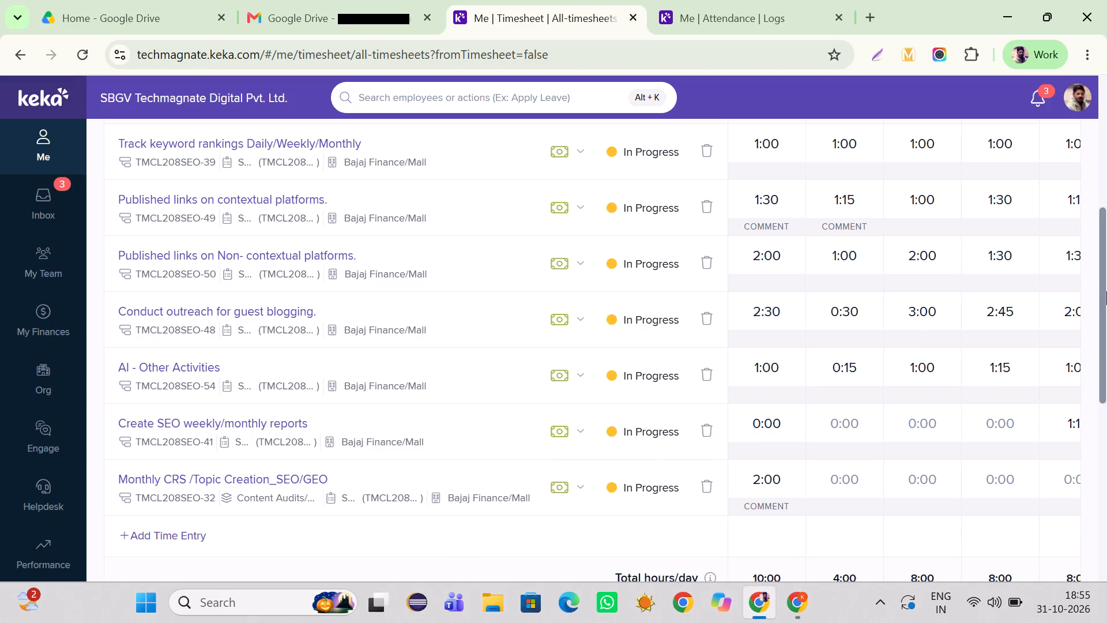
# Set the Monday 26 Oct hours for "Published links on contextual platforms" to 1:00.
pyautogui.moveTo(1106, 291); pyautogui.dragTo(1106, 267)
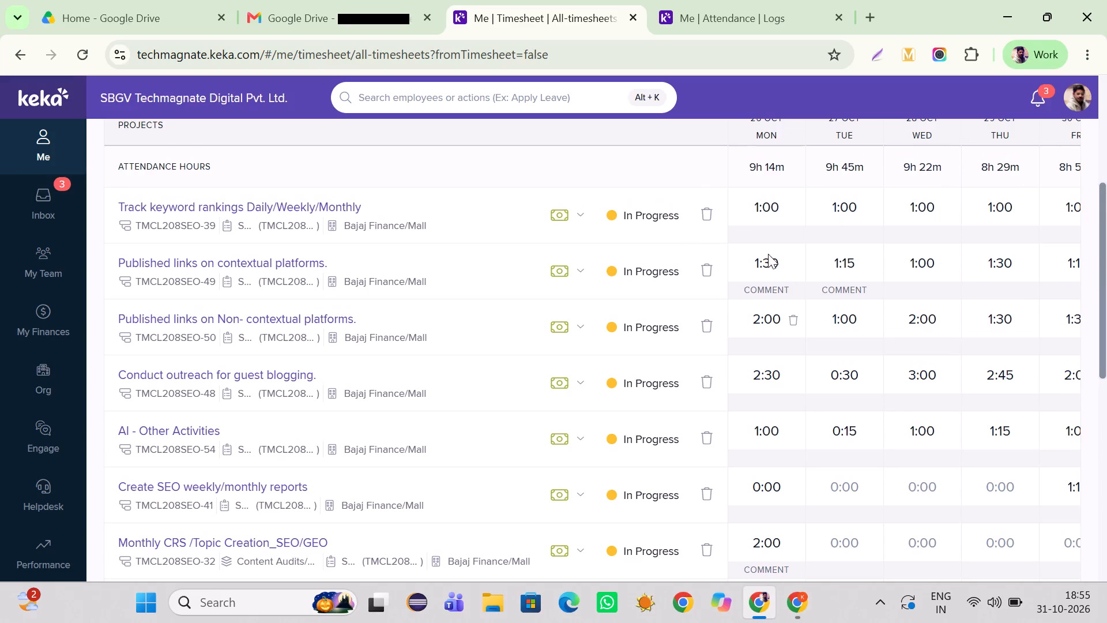
pyautogui.click(778, 260)
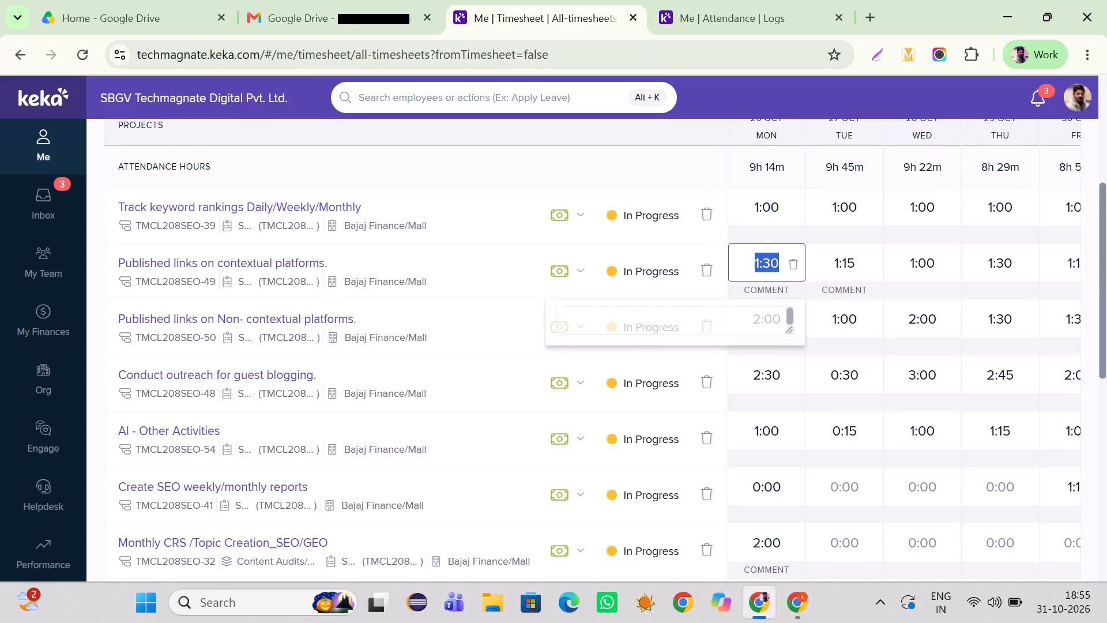
pyautogui.click(778, 260)
pyautogui.press('BackSpace')
pyautogui.press('BackSpace')
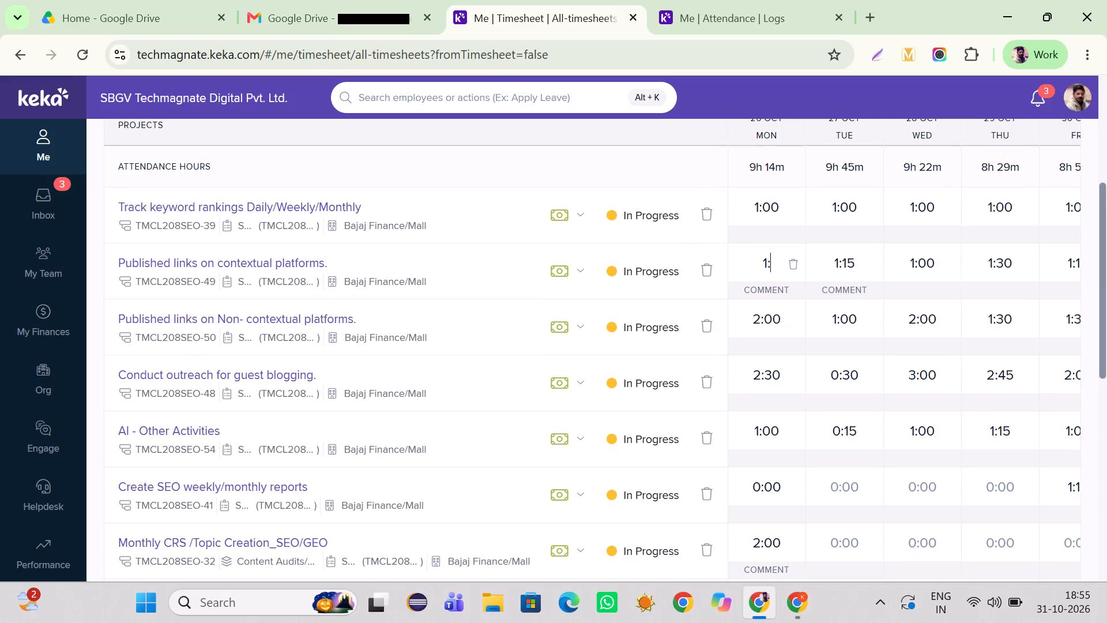
pyautogui.write('00')
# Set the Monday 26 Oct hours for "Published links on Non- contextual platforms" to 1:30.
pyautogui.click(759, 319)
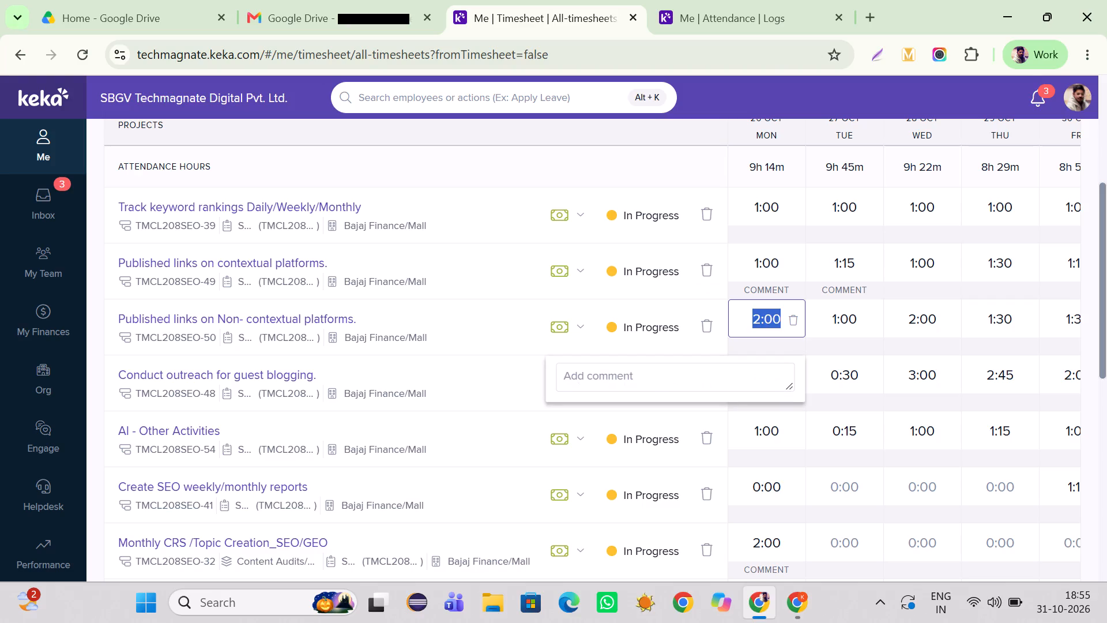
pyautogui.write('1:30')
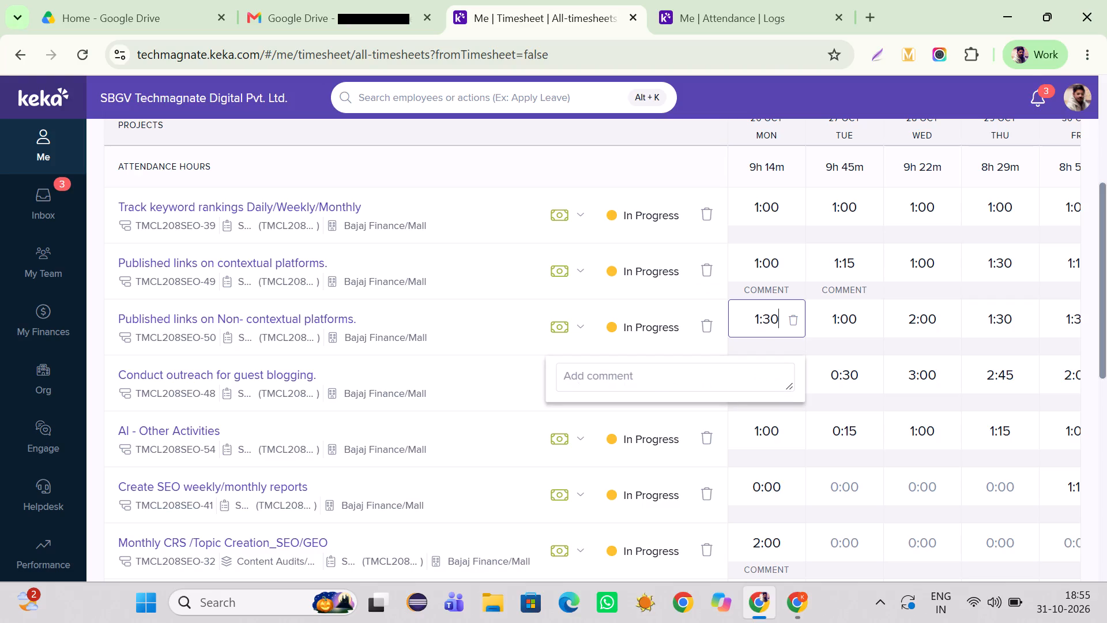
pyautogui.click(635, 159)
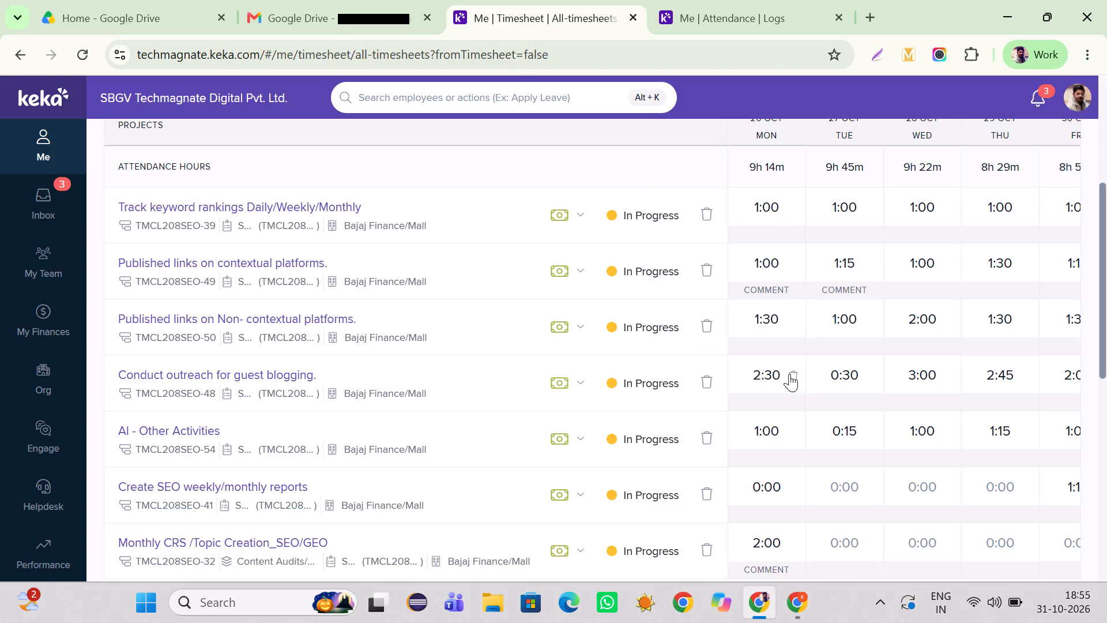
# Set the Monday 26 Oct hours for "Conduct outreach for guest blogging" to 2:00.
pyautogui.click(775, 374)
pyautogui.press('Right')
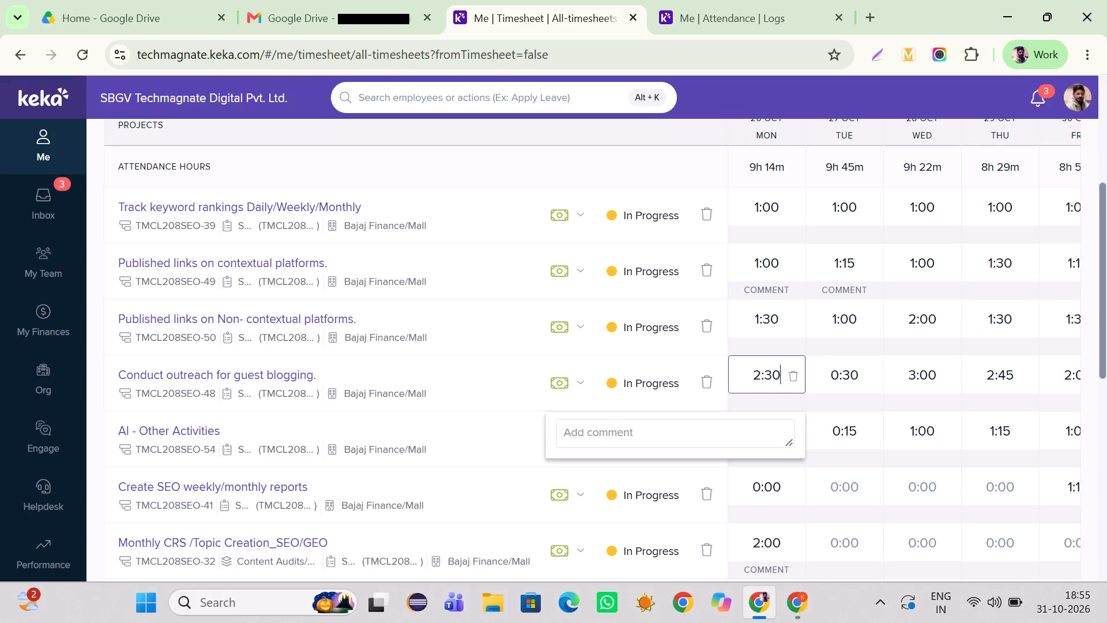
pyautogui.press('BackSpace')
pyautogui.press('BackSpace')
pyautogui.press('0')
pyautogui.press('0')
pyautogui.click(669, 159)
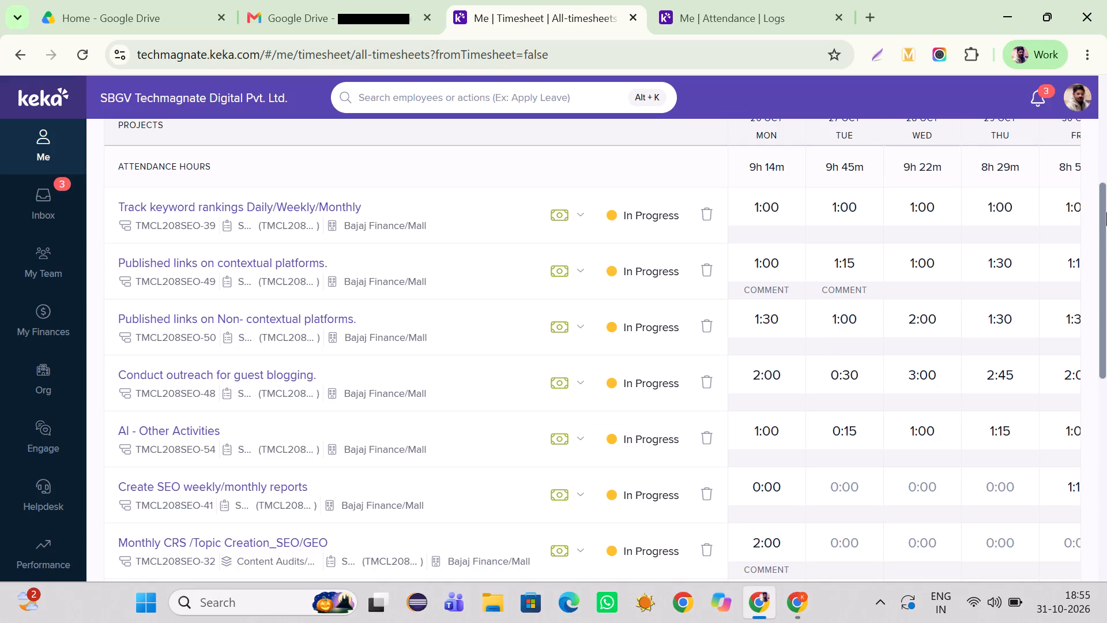
# Set the Monday 26 Oct hours for "Published links on Non- contextual platforms" to 1:15.
pyautogui.click(1101, 222)
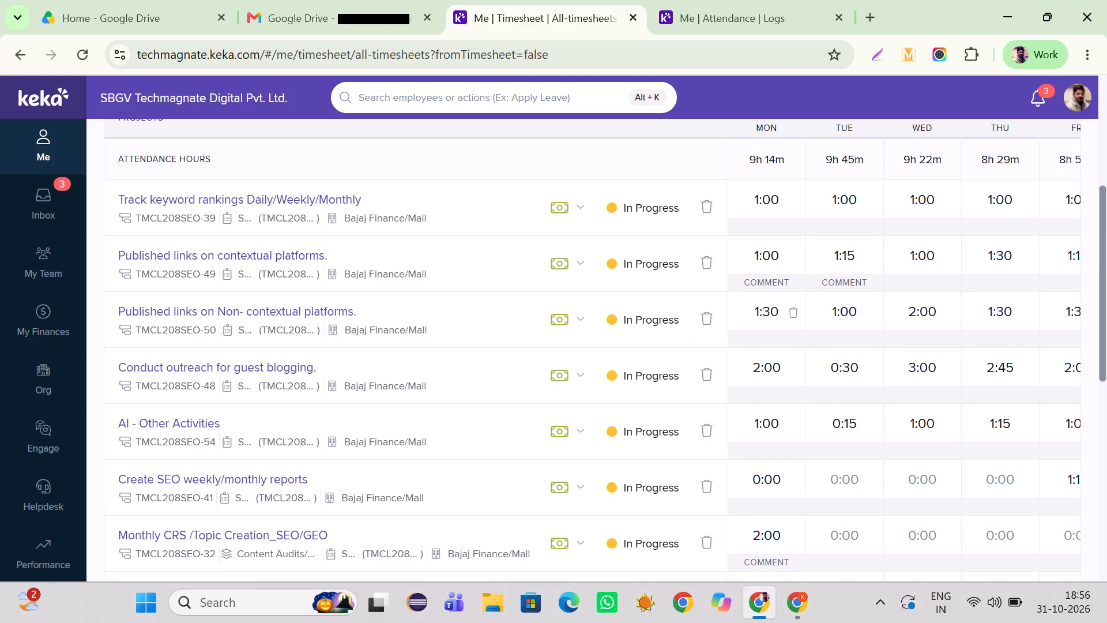
pyautogui.click(775, 308)
pyautogui.press('Right')
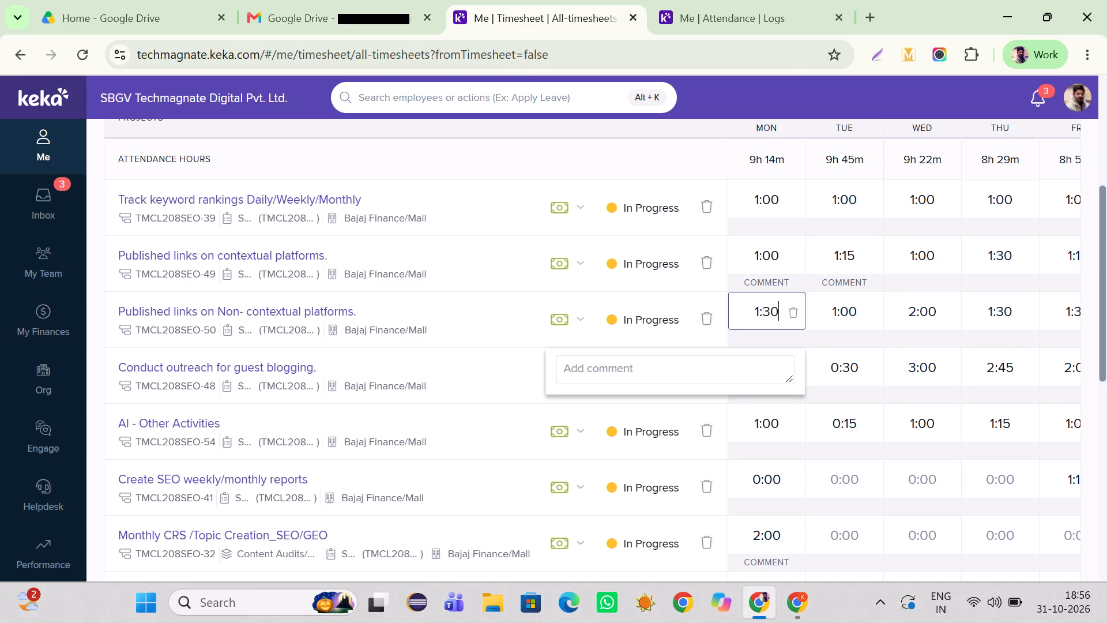
pyautogui.press('BackSpace')
pyautogui.press('BackSpace')
pyautogui.write('15')
pyautogui.click(659, 153)
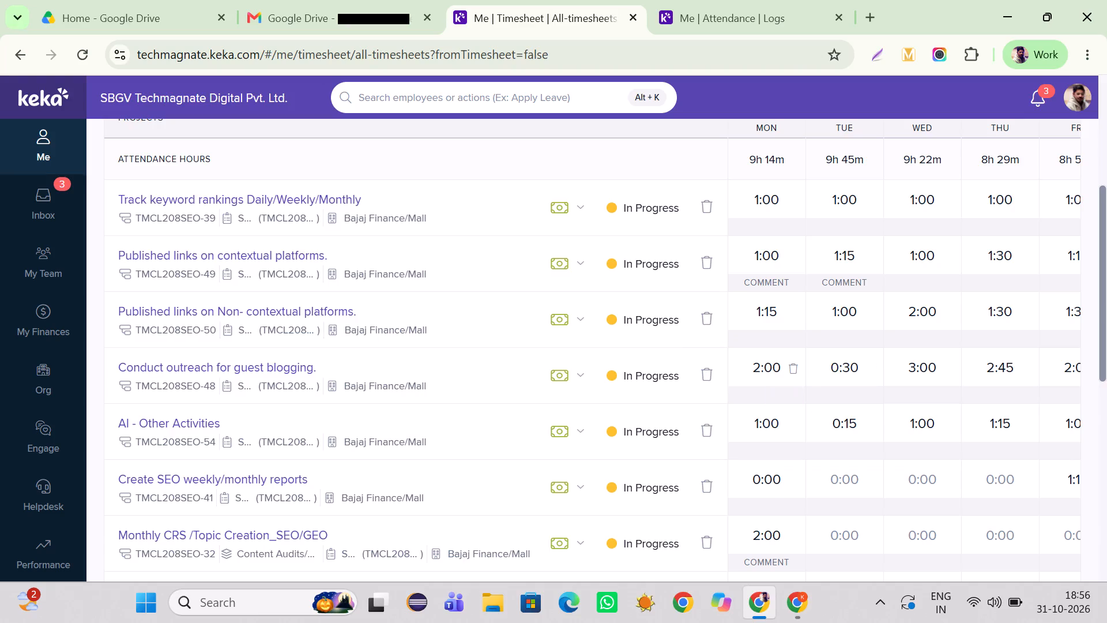
# Set the Monday 26 Oct hours for "Conduct outreach for guest blogging" to 1:45.
pyautogui.click(776, 361)
pyautogui.write('1:45')
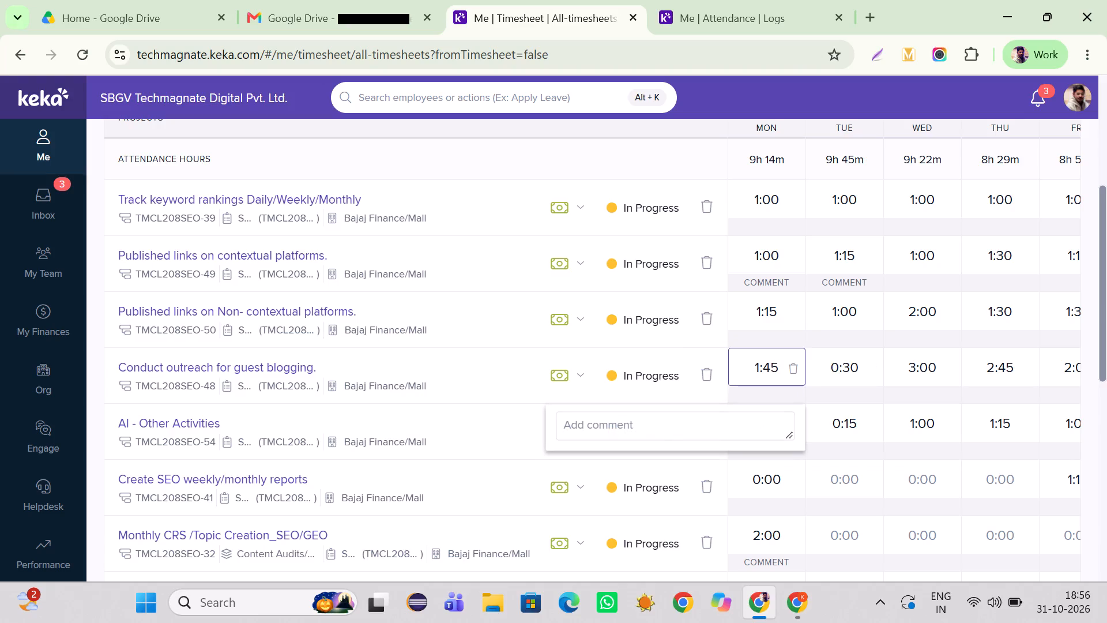
pyautogui.click(653, 162)
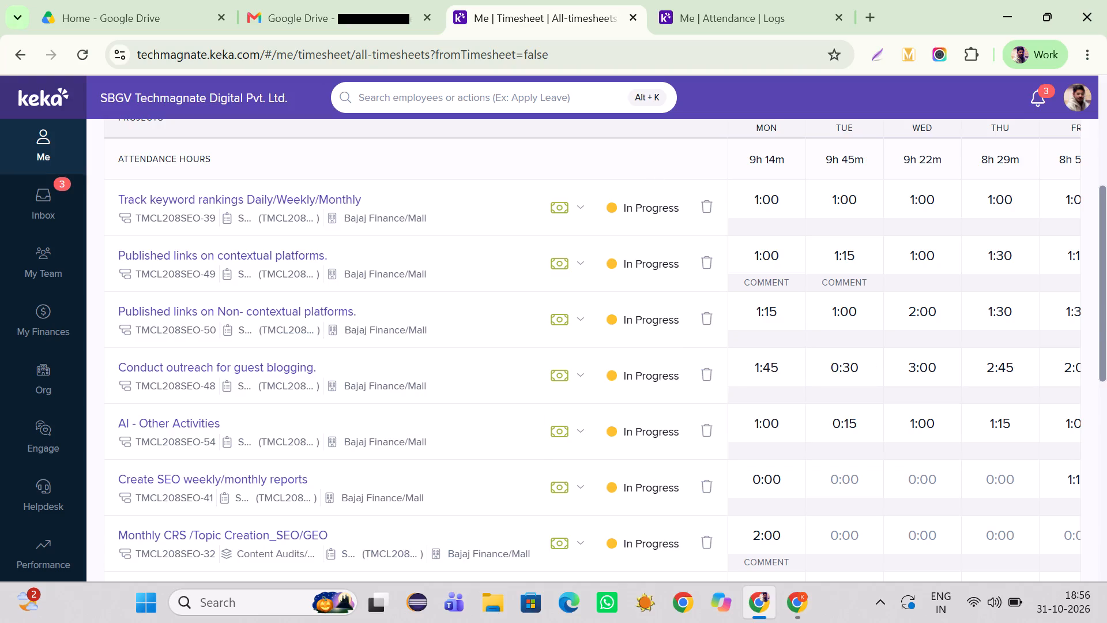
# Log 2 hours on Tuesday 27 Oct for the Monthly CRS /Topic Creation_SEO/GEO task.
pyautogui.moveTo(1106, 247); pyautogui.dragTo(1106, 286)
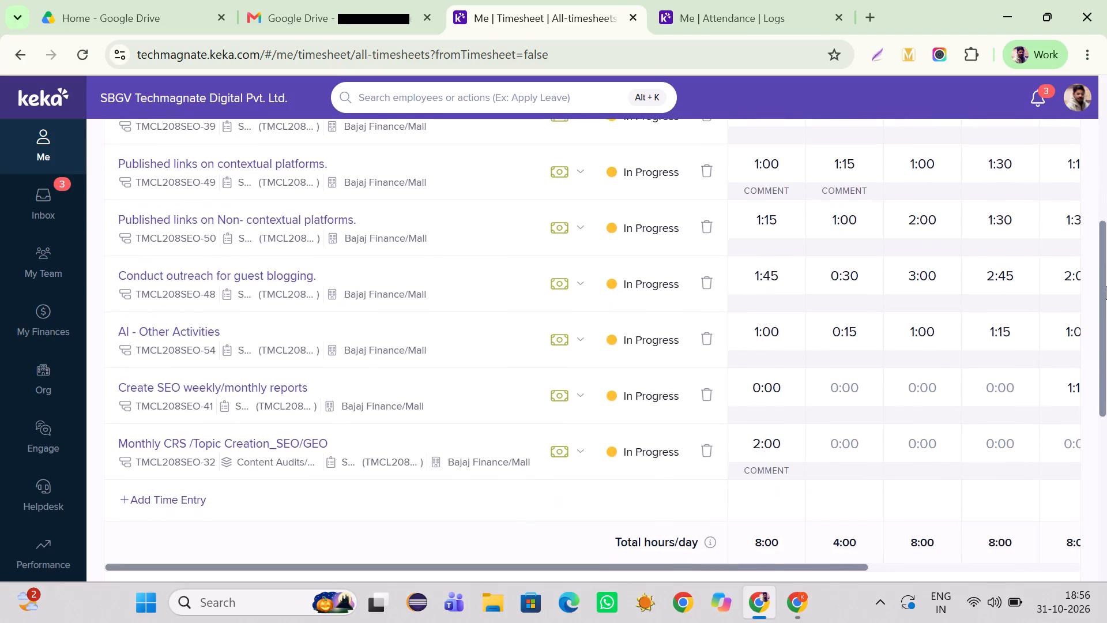
pyautogui.moveTo(1106, 286); pyautogui.dragTo(1100, 228)
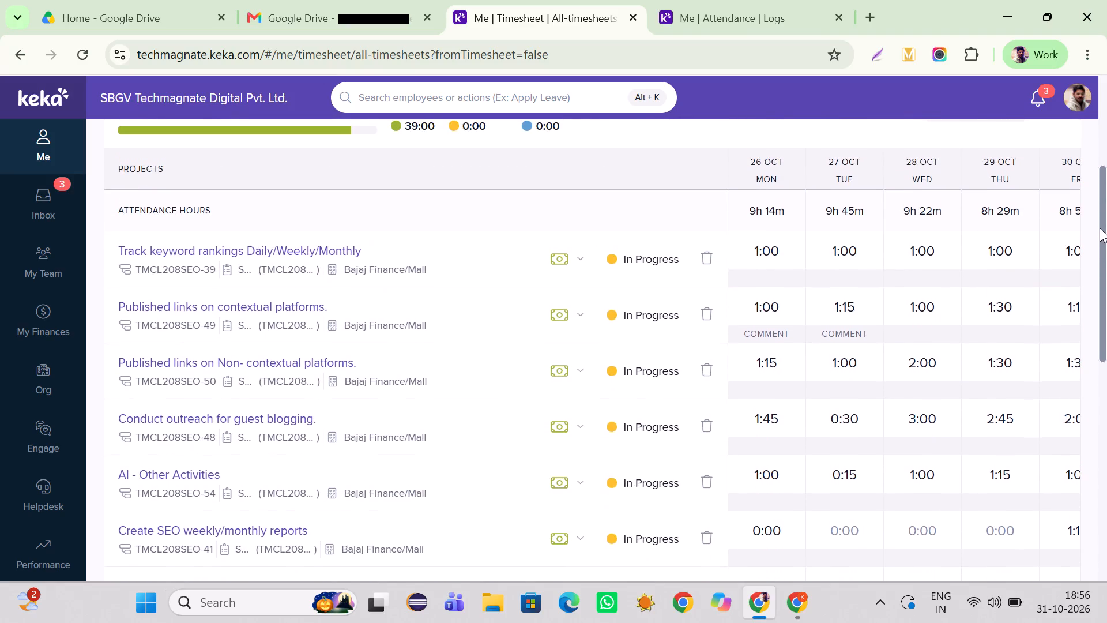
pyautogui.moveTo(1100, 228); pyautogui.dragTo(1102, 230)
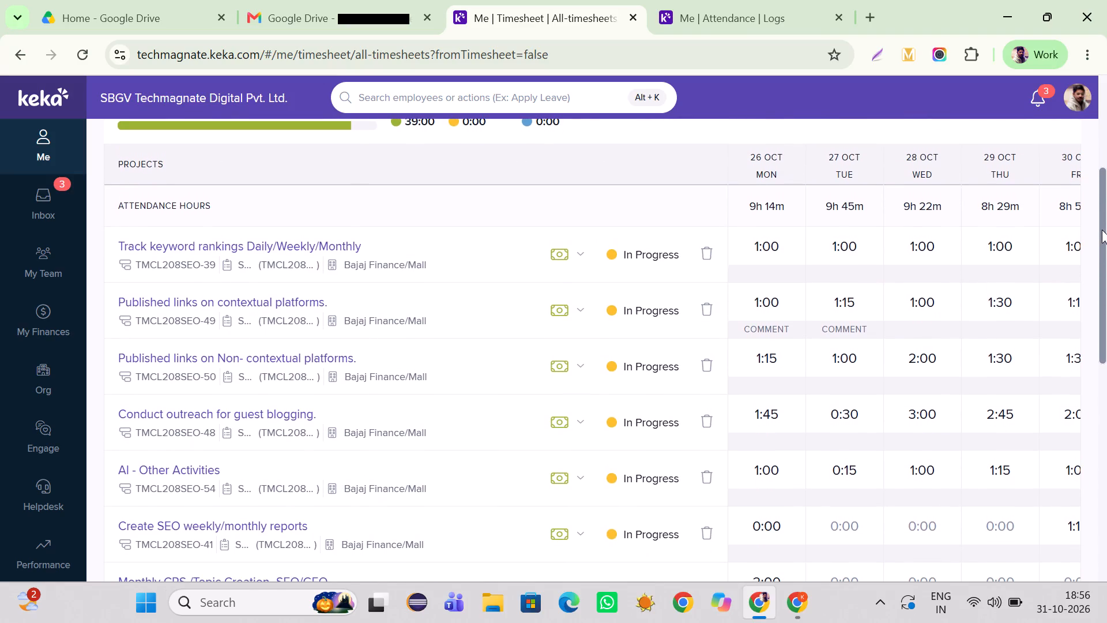
pyautogui.moveTo(1102, 230); pyautogui.dragTo(1102, 231)
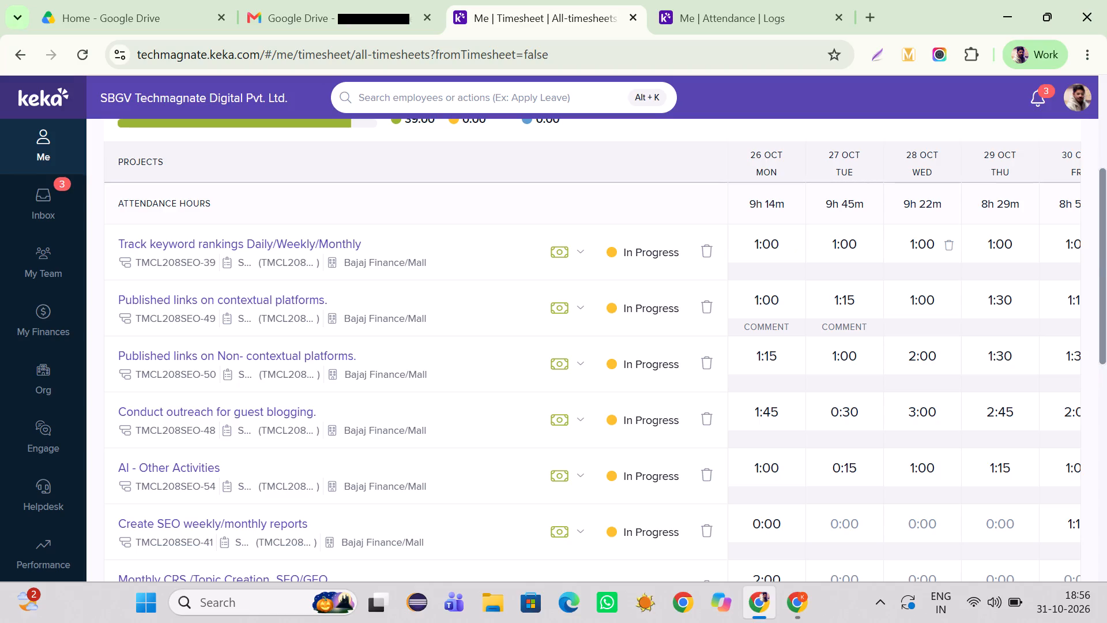
pyautogui.moveTo(1105, 246); pyautogui.dragTo(1106, 298)
pyautogui.click(852, 447)
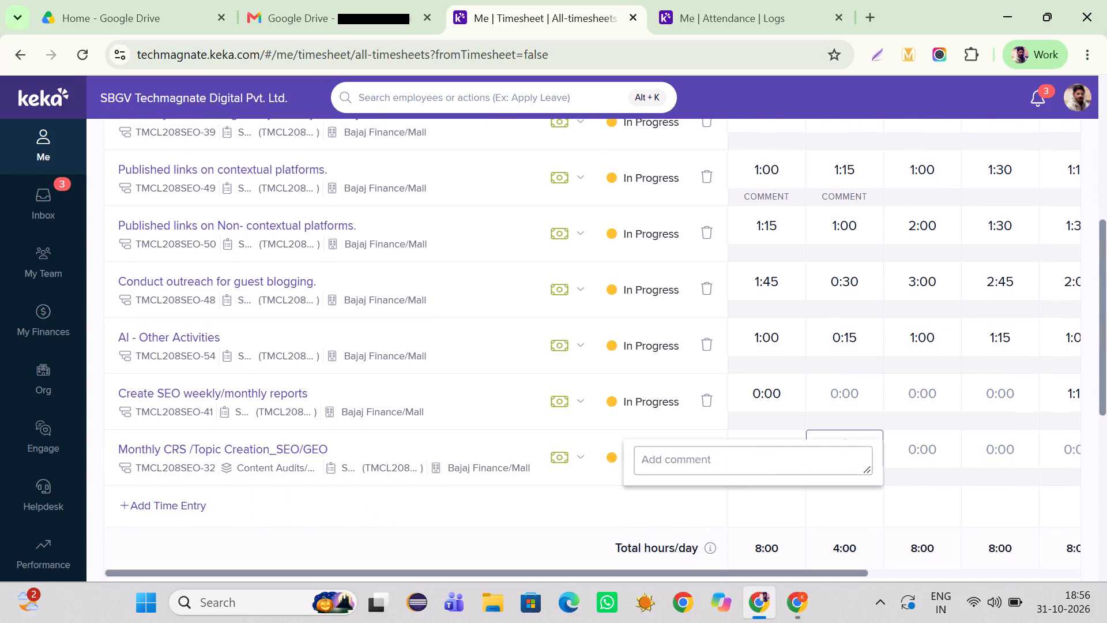
pyautogui.press('2')
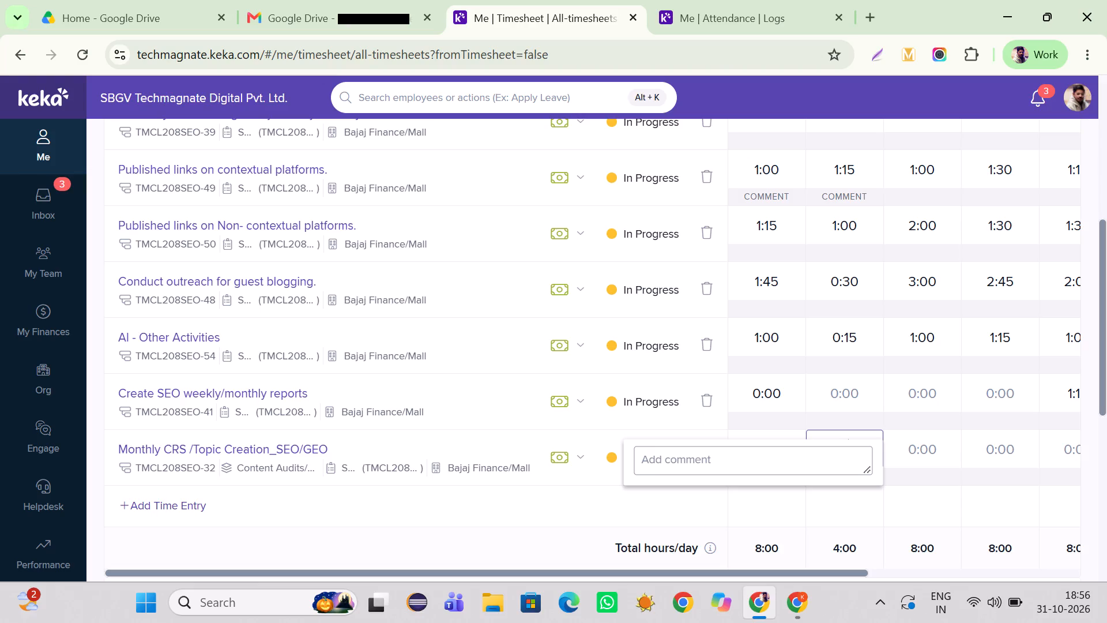
# Add the comment "Create CRS for PL" to the Tuesday 27 Oct entry of the Monthly CRS /Topic Creation_SEO/GEO task.
pyautogui.click(698, 458)
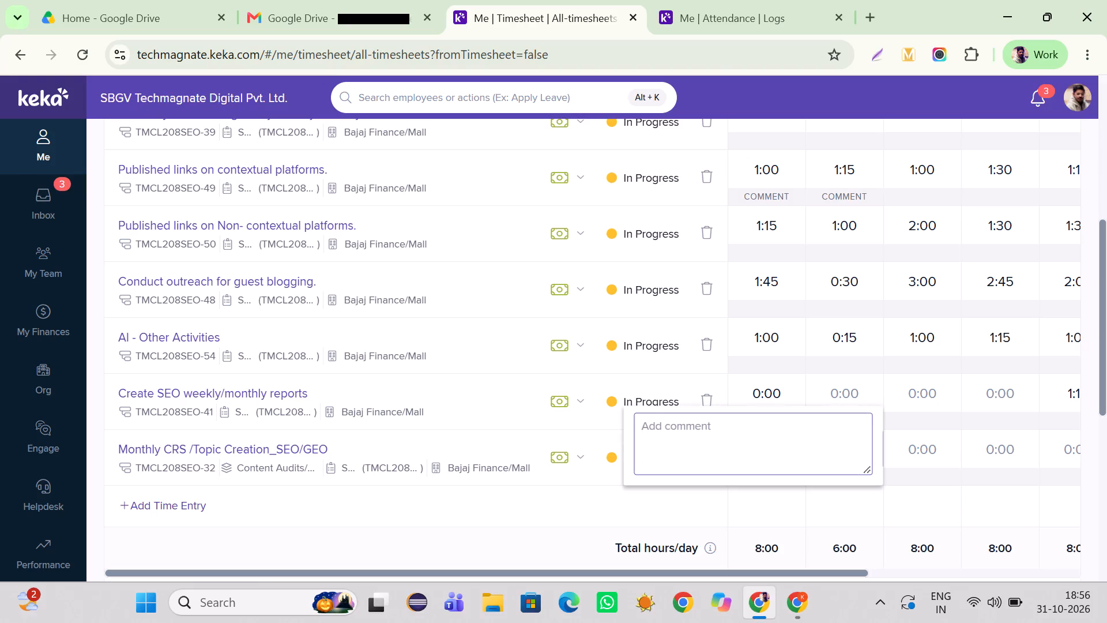
pyautogui.write('Create')
pyautogui.press('space')
pyautogui.hotkey('shift', 'c')
pyautogui.write('rs')
pyautogui.press('BackSpace')
pyautogui.press('BackSpace')
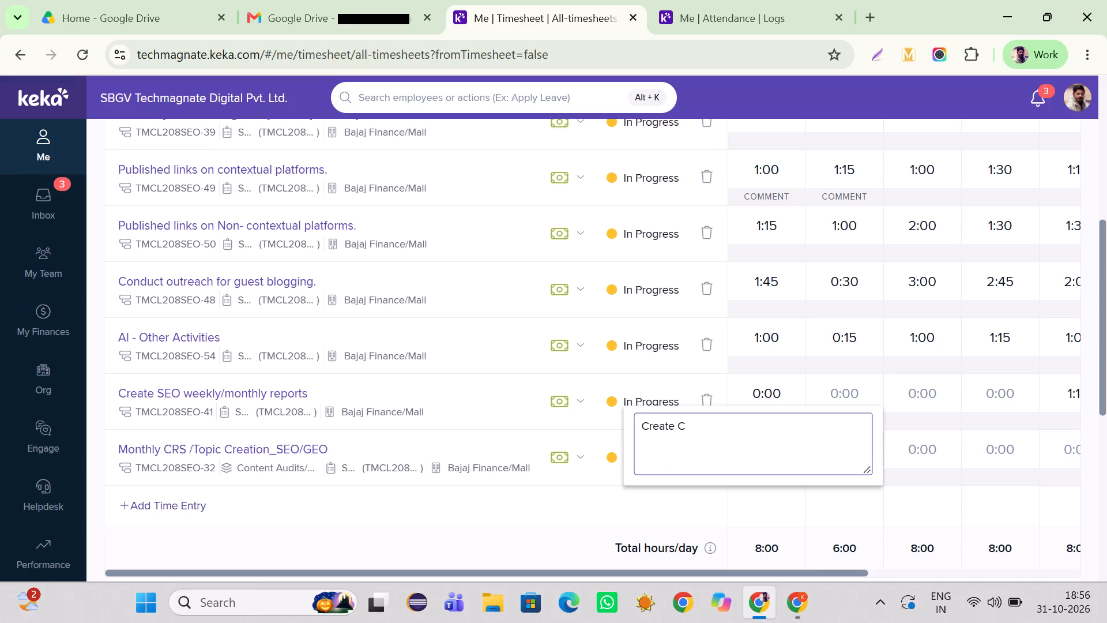
pyautogui.write('RS for')
pyautogui.press('space')
pyautogui.write('PL')
pyautogui.click(578, 506)
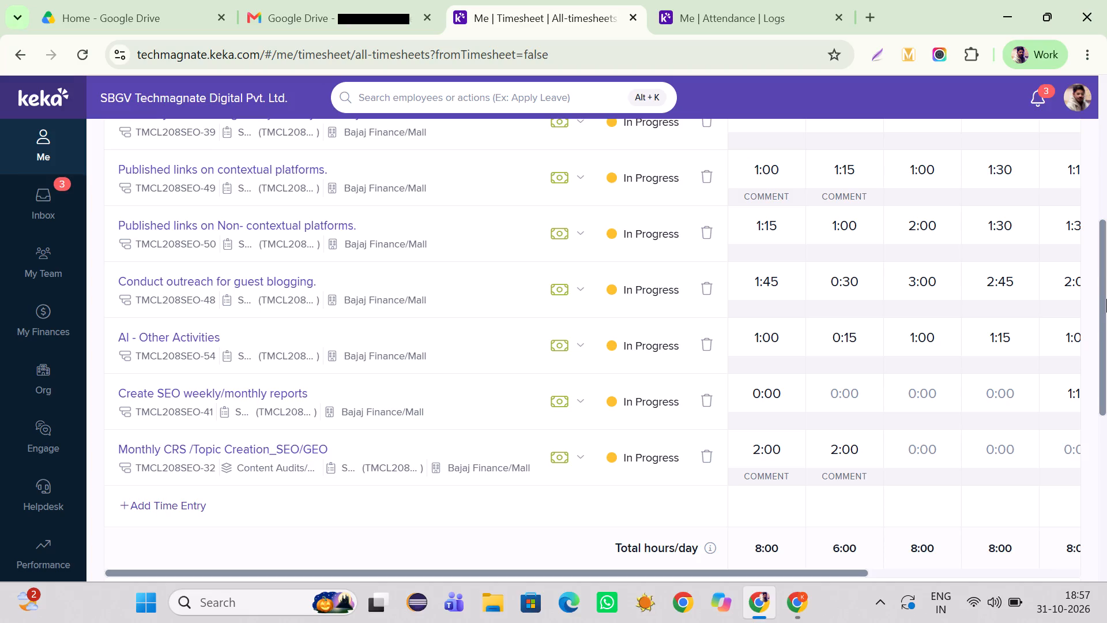
# Set the Tuesday 27 Oct hours for "Published links on contextual platforms" to 1:30.
pyautogui.moveTo(1106, 299); pyautogui.dragTo(1106, 269)
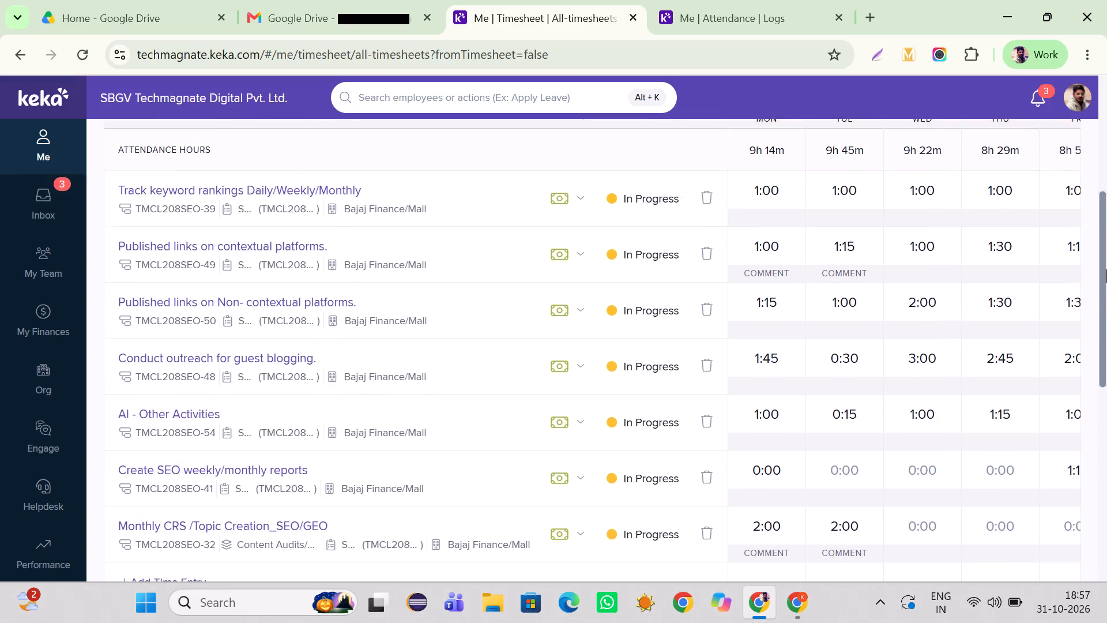
pyautogui.moveTo(1106, 269); pyautogui.dragTo(1106, 270)
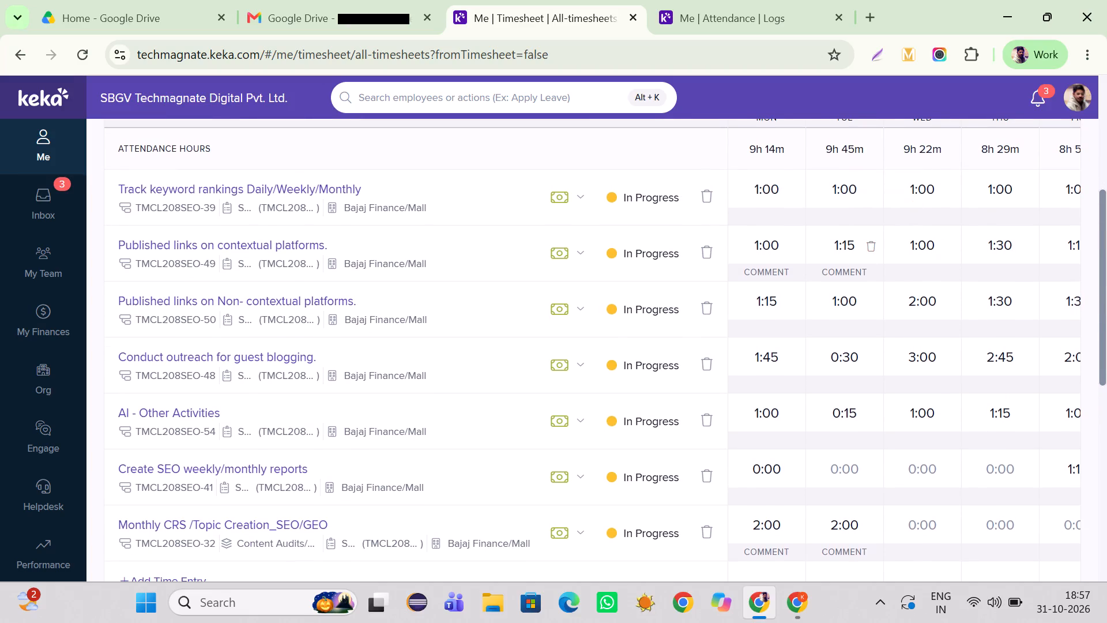
pyautogui.click(856, 239)
pyautogui.press('Right')
pyautogui.press('BackSpace')
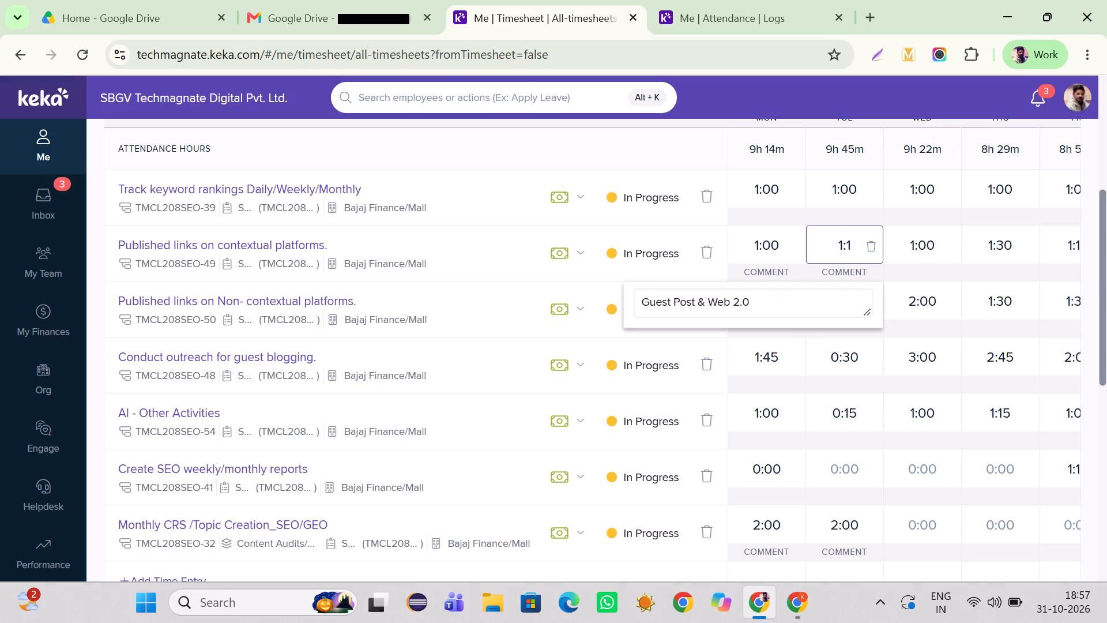
pyautogui.press('BackSpace')
pyautogui.write('30')
pyautogui.click(678, 155)
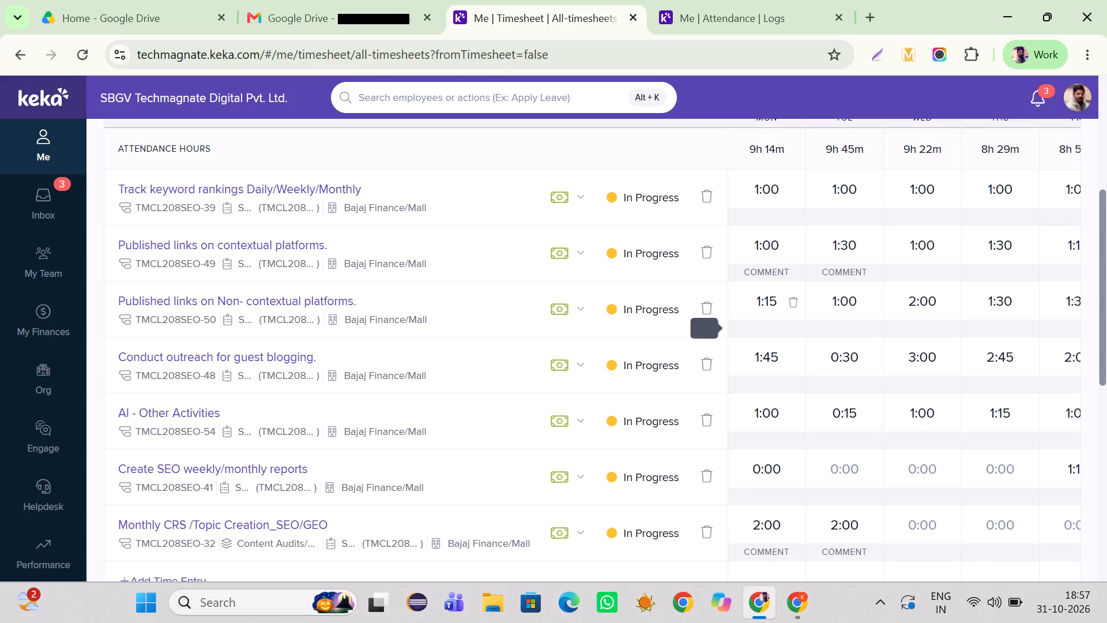
# Set the Tuesday 27 Oct hours for "Conduct outreach for guest blogging" to 2:30.
pyautogui.click(834, 357)
pyautogui.click(834, 357)
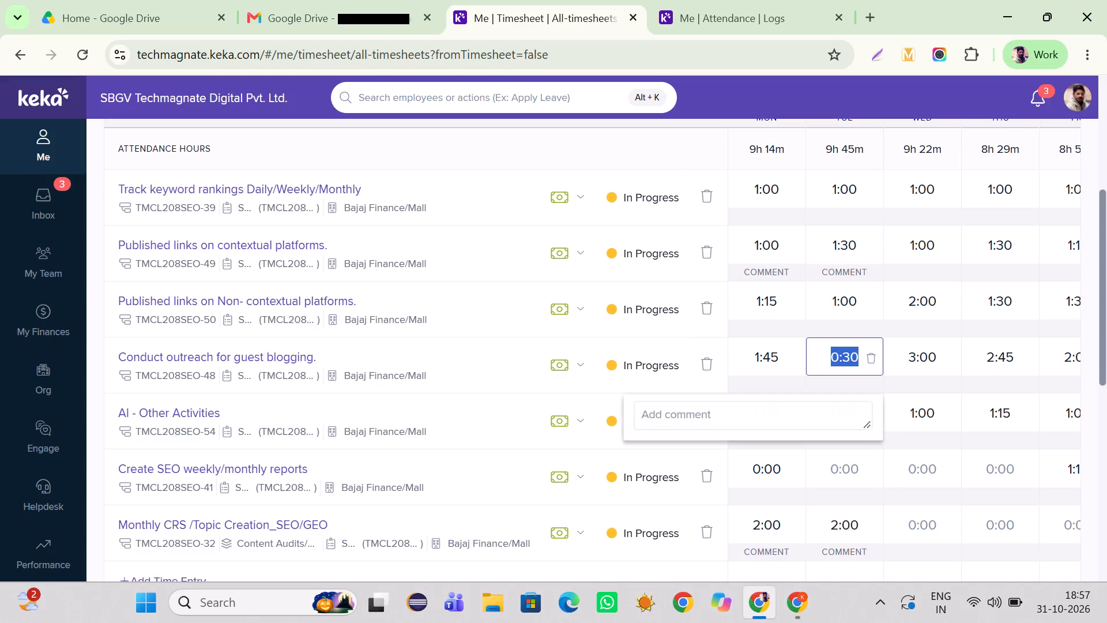
pyautogui.press('Right')
pyautogui.press('BackSpace')
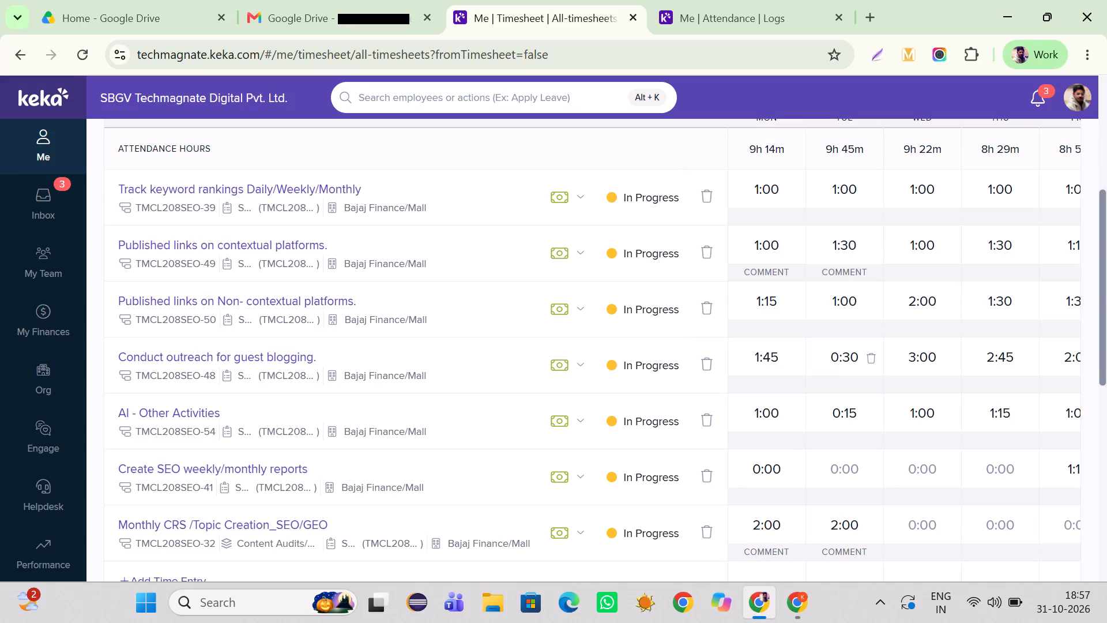
pyautogui.press('2')
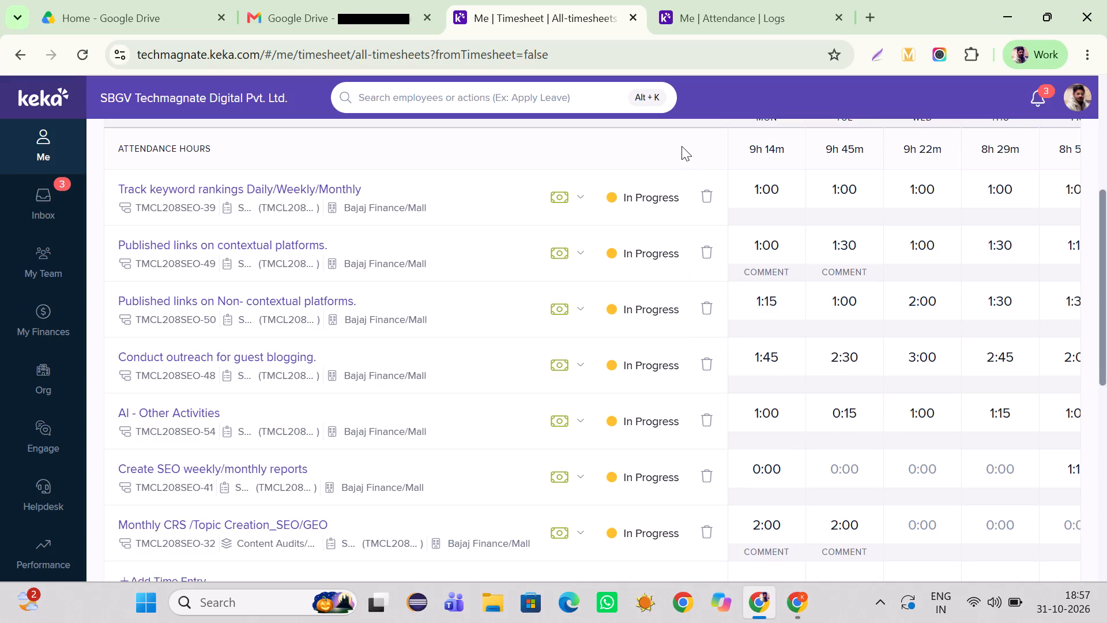
pyautogui.click(681, 146)
pyautogui.moveTo(1106, 275); pyautogui.dragTo(1106, 292)
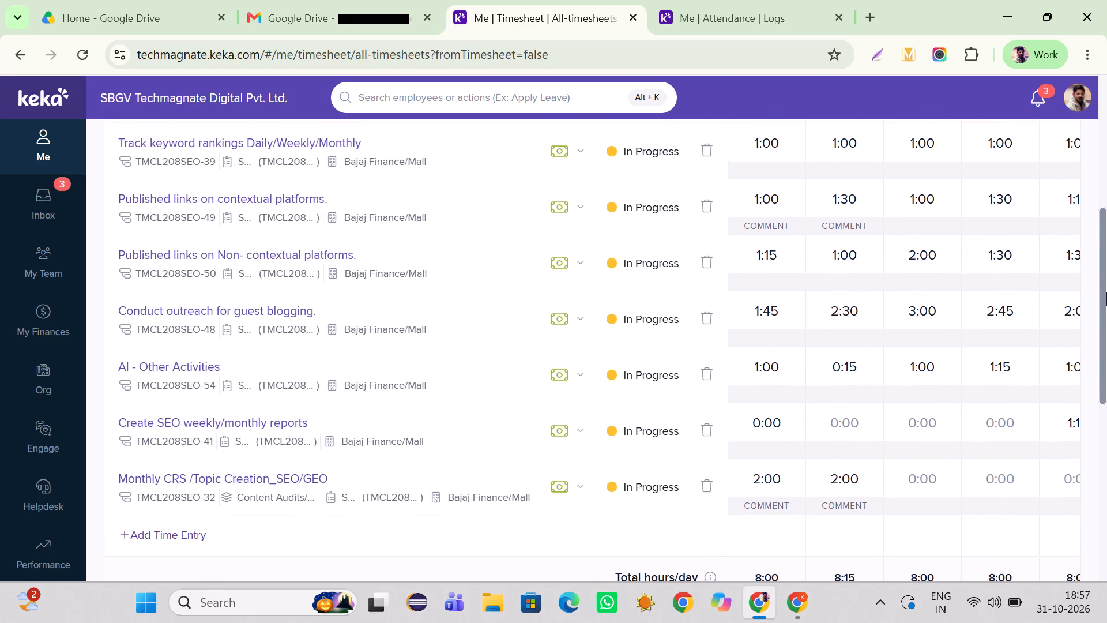
# Set the Tuesday 27 Oct hours for "AI - Other Activities" to 1:00.
pyautogui.moveTo(1106, 292); pyautogui.dragTo(1106, 286)
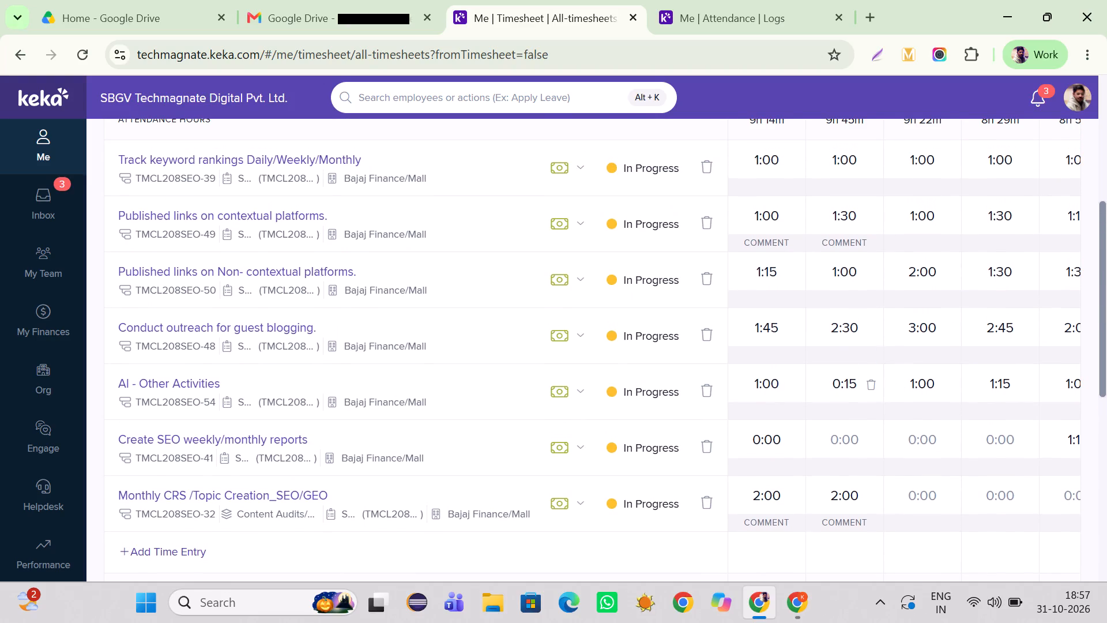
pyautogui.click(851, 382)
pyautogui.press('1')
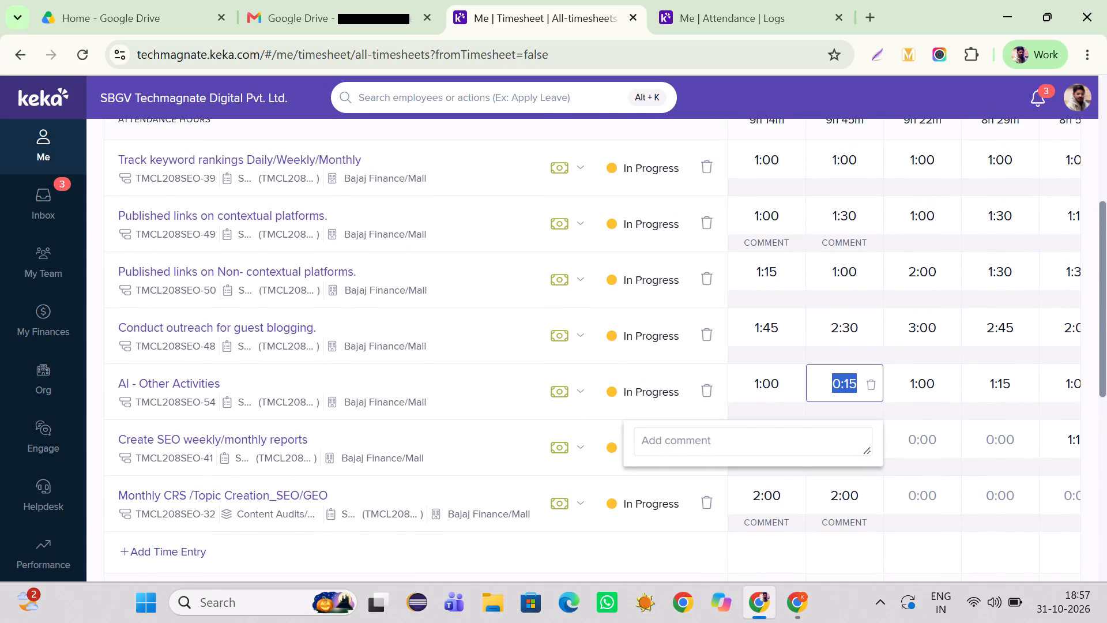
pyautogui.click(707, 134)
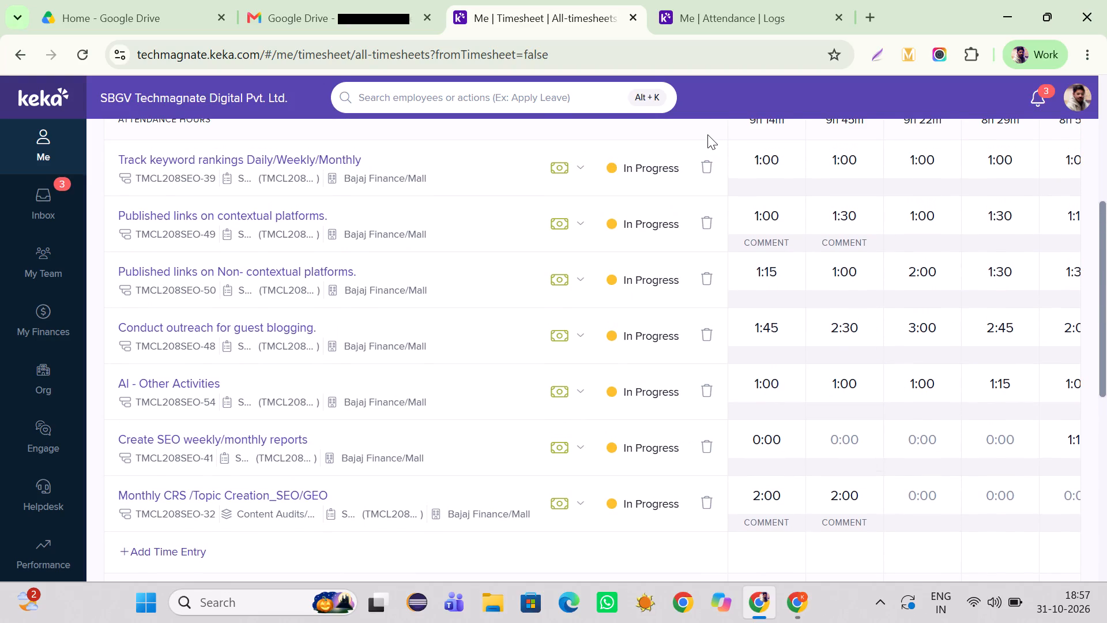
# Set the Tuesday 27 Oct hours for "Conduct outreach for guest blogging" to 2:00.
pyautogui.click(1106, 258)
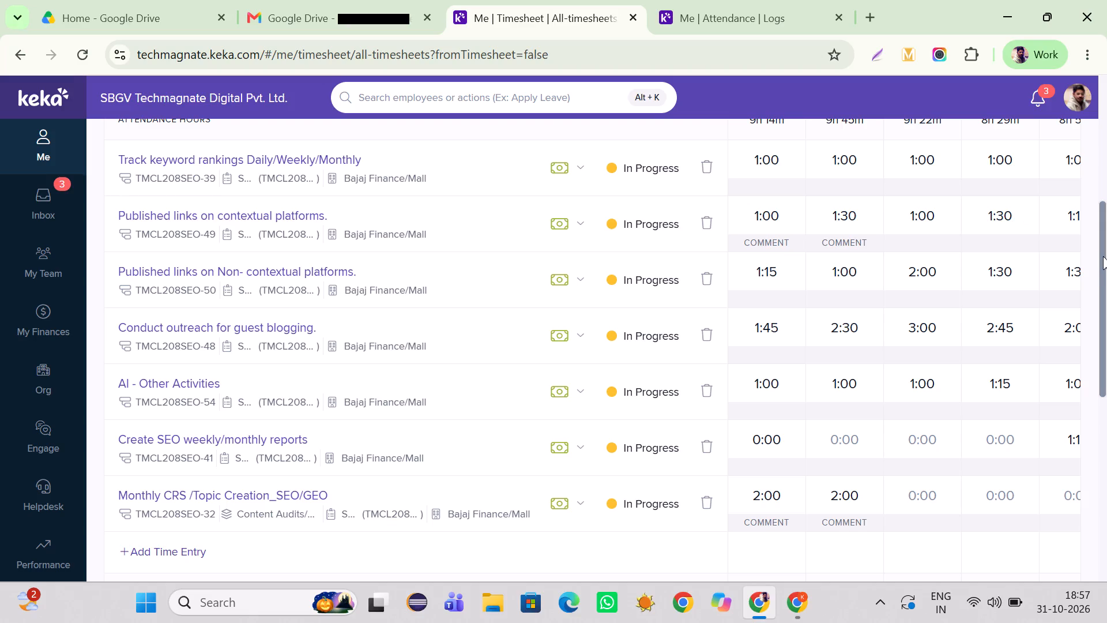
pyautogui.moveTo(1101, 256); pyautogui.dragTo(1098, 260)
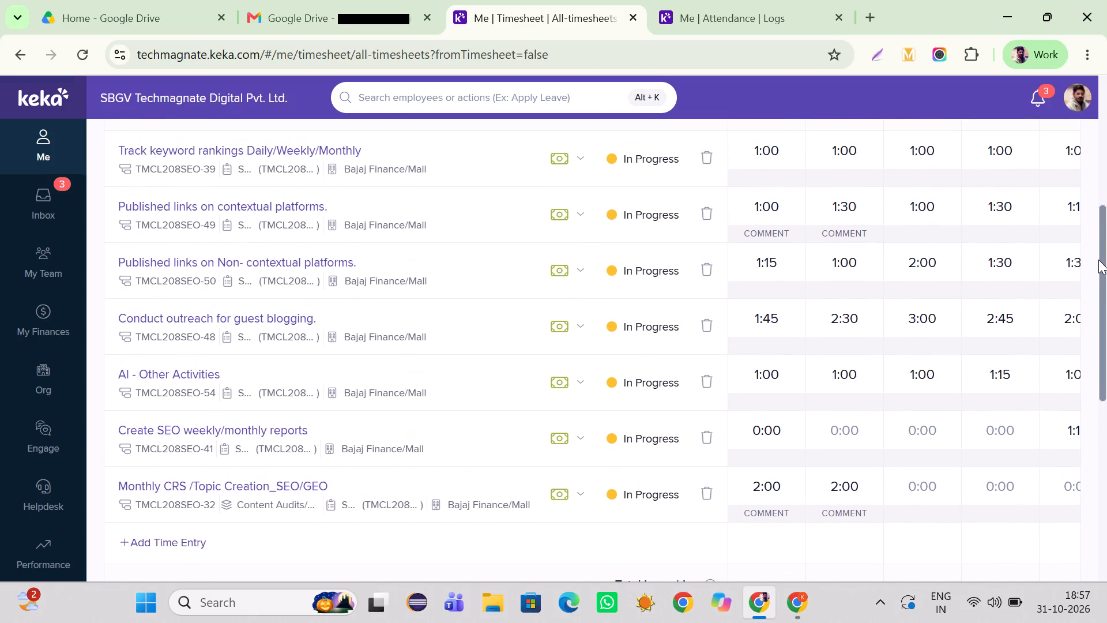
pyautogui.moveTo(1098, 260); pyautogui.dragTo(1100, 239)
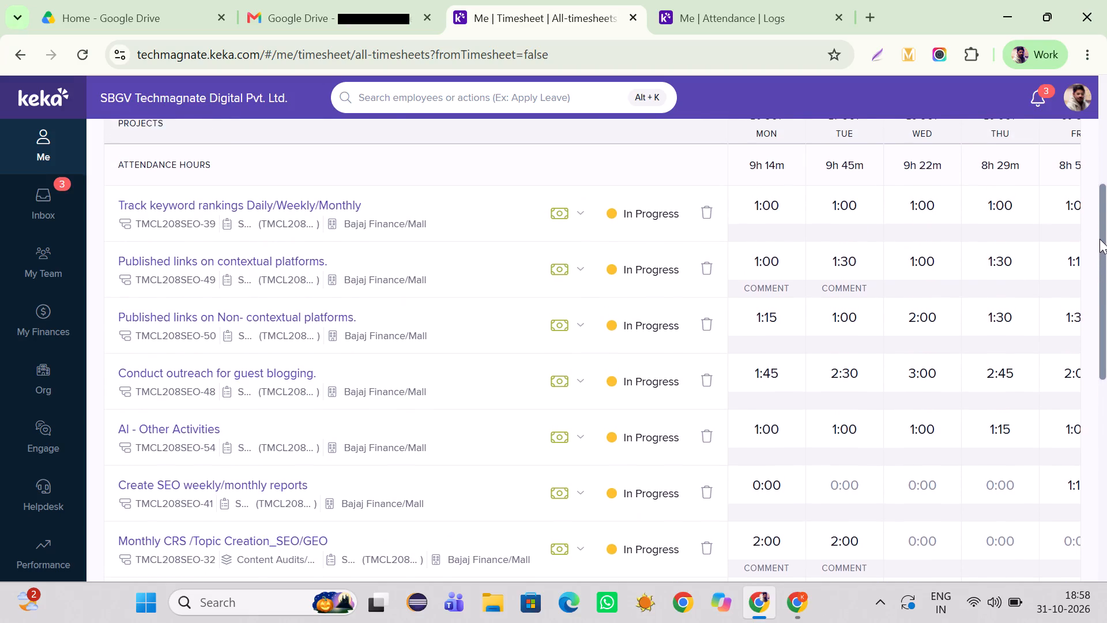
pyautogui.moveTo(1100, 239); pyautogui.dragTo(1102, 226)
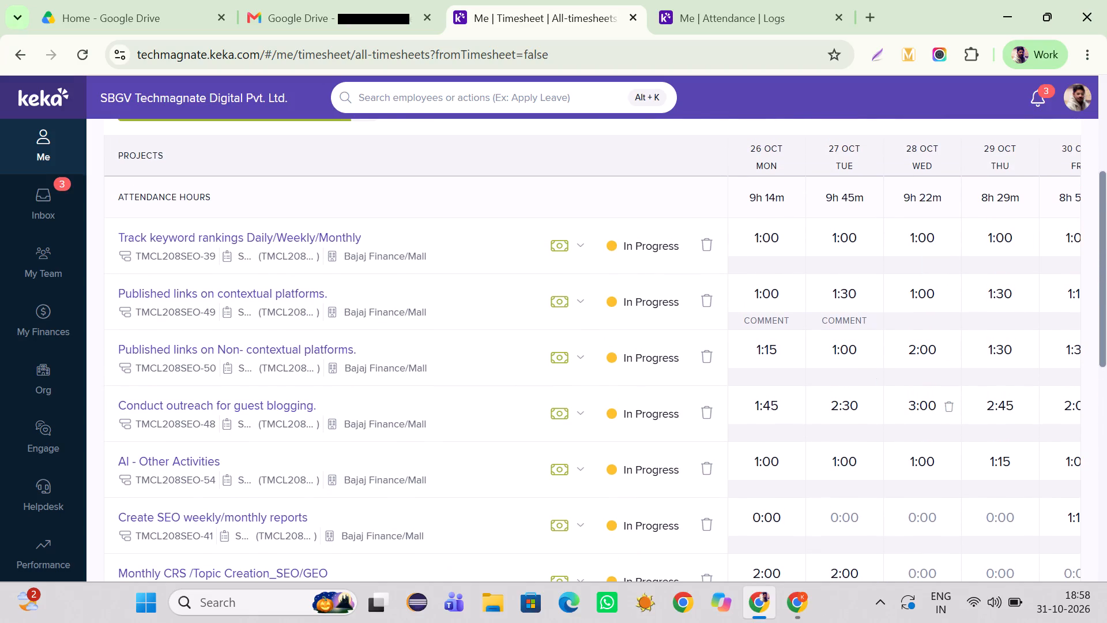
pyautogui.click(860, 404)
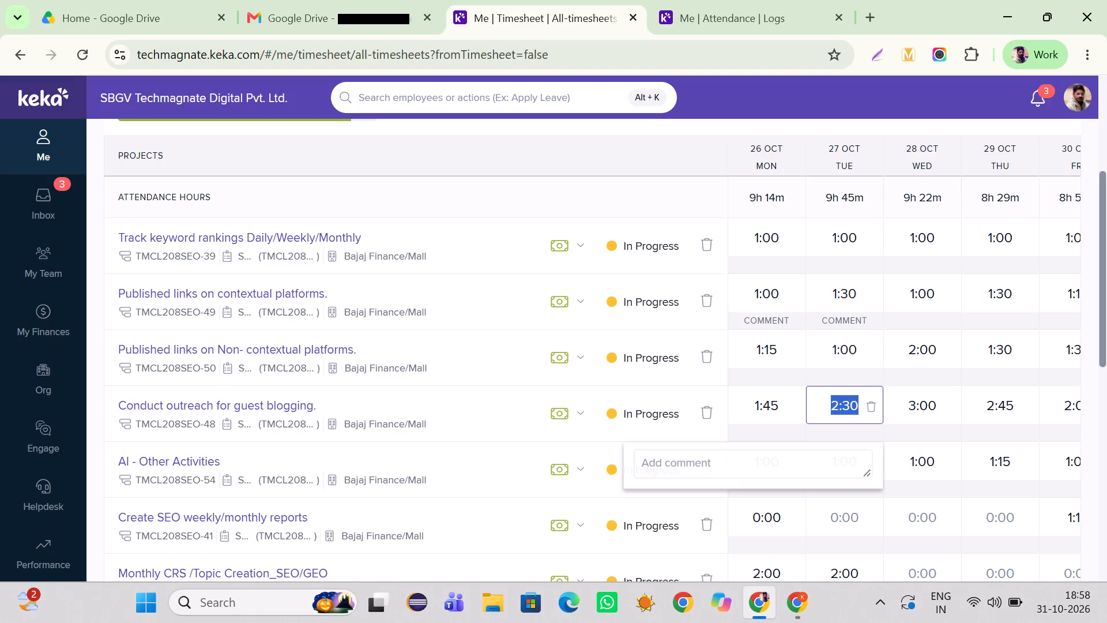
pyautogui.click(860, 404)
pyautogui.press('BackSpace')
pyautogui.press('BackSpace')
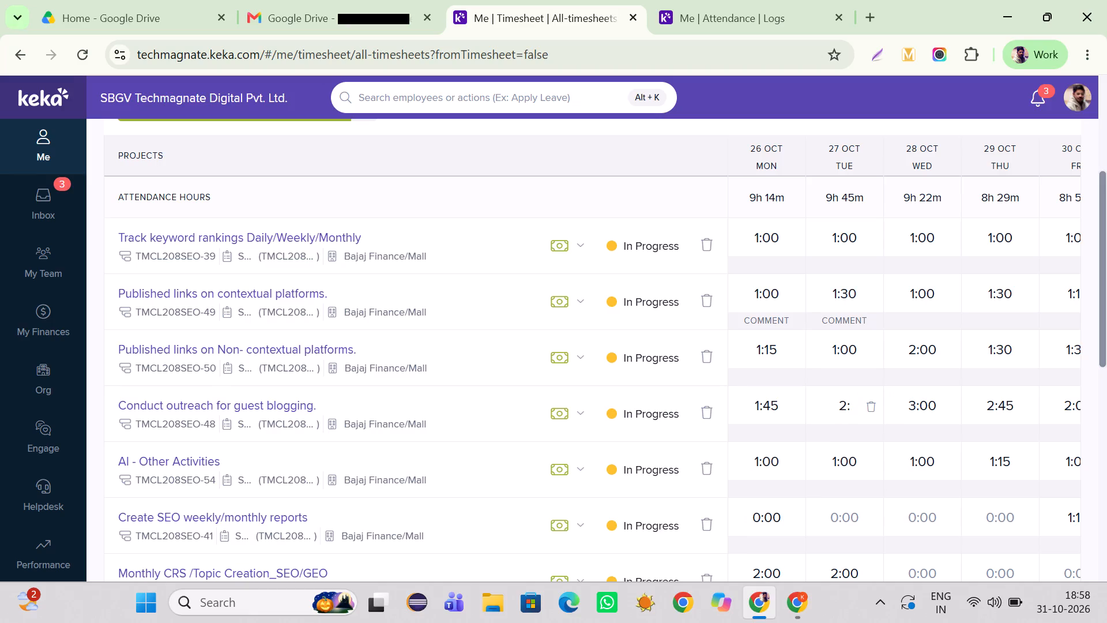
pyautogui.write('00')
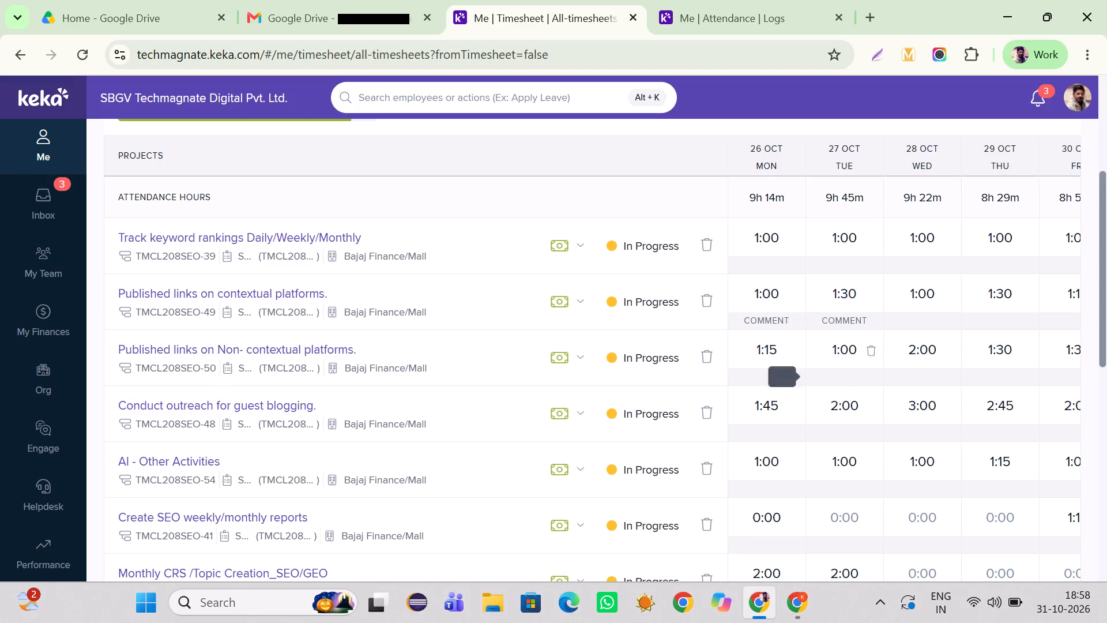
# Set the Tuesday 27 Oct hours for "Published links on contextual platforms" to 1:00.
pyautogui.click(853, 288)
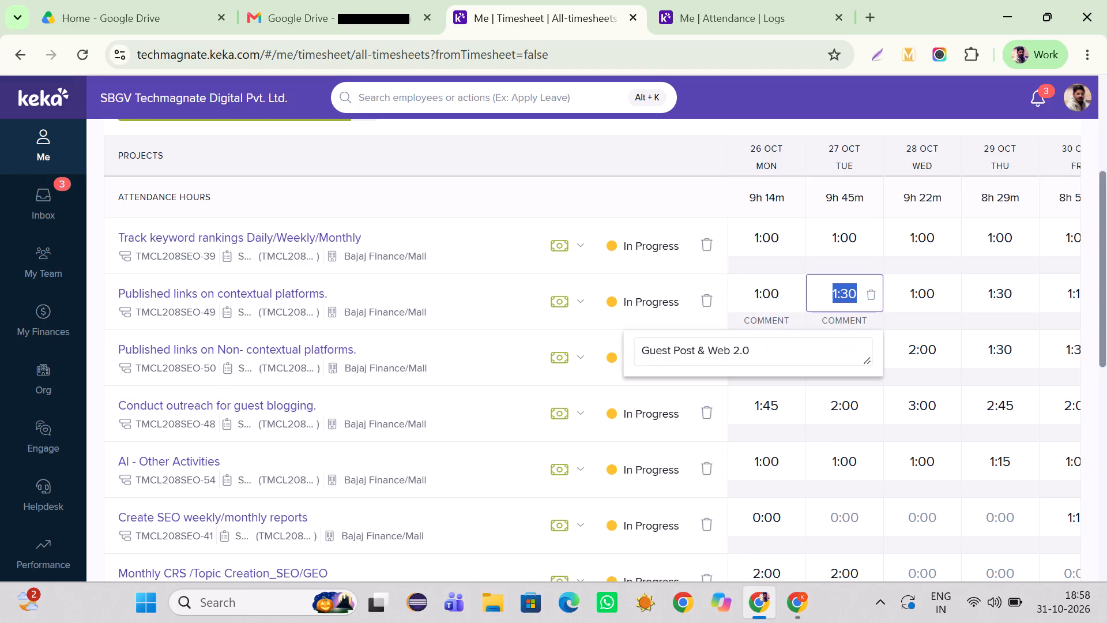
pyautogui.click(853, 288)
pyautogui.press('BackSpace')
pyautogui.press('BackSpace')
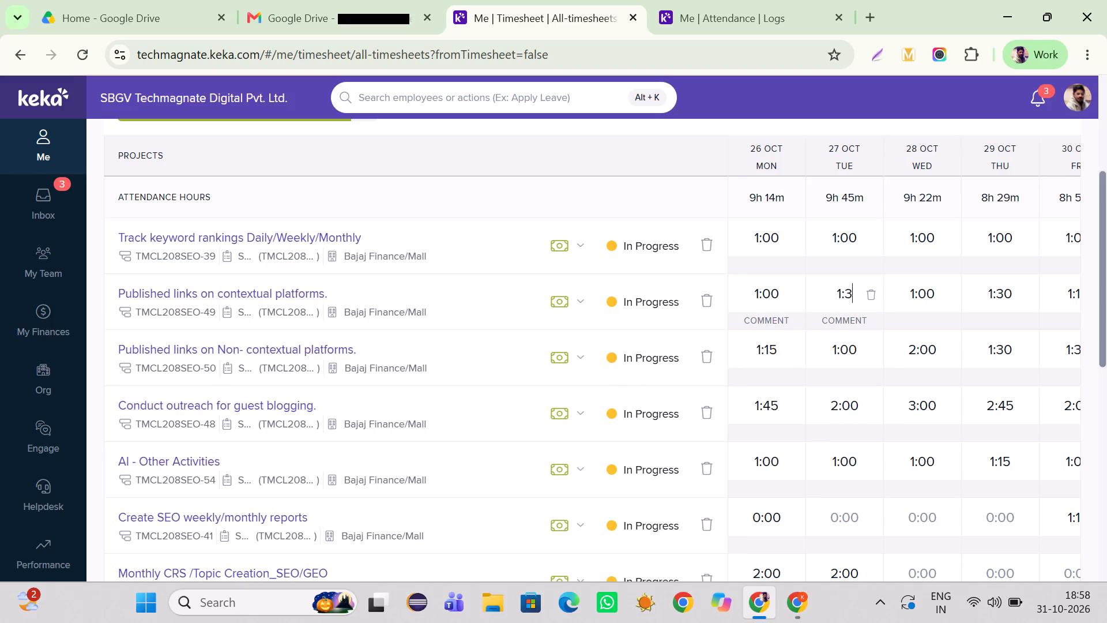
pyautogui.write('00')
pyautogui.click(694, 187)
# Log 1 hour on Wednesday 28 Oct for the Monthly CRS /Topic Creation_SEO/GEO task.
pyautogui.moveTo(1106, 230); pyautogui.dragTo(1106, 282)
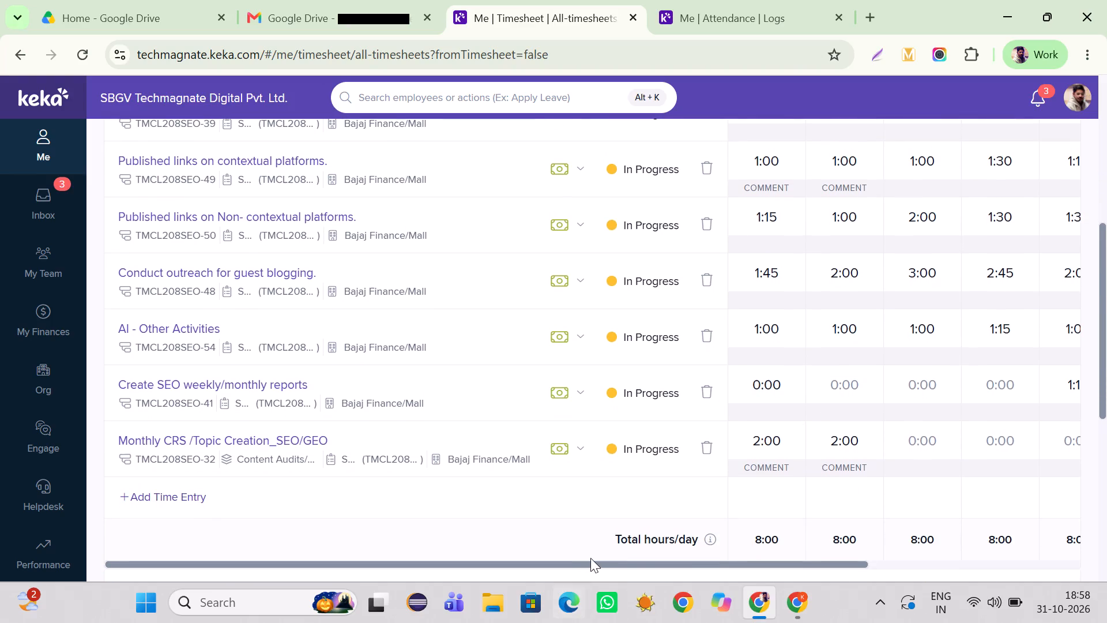
pyautogui.moveTo(592, 562); pyautogui.dragTo(684, 575)
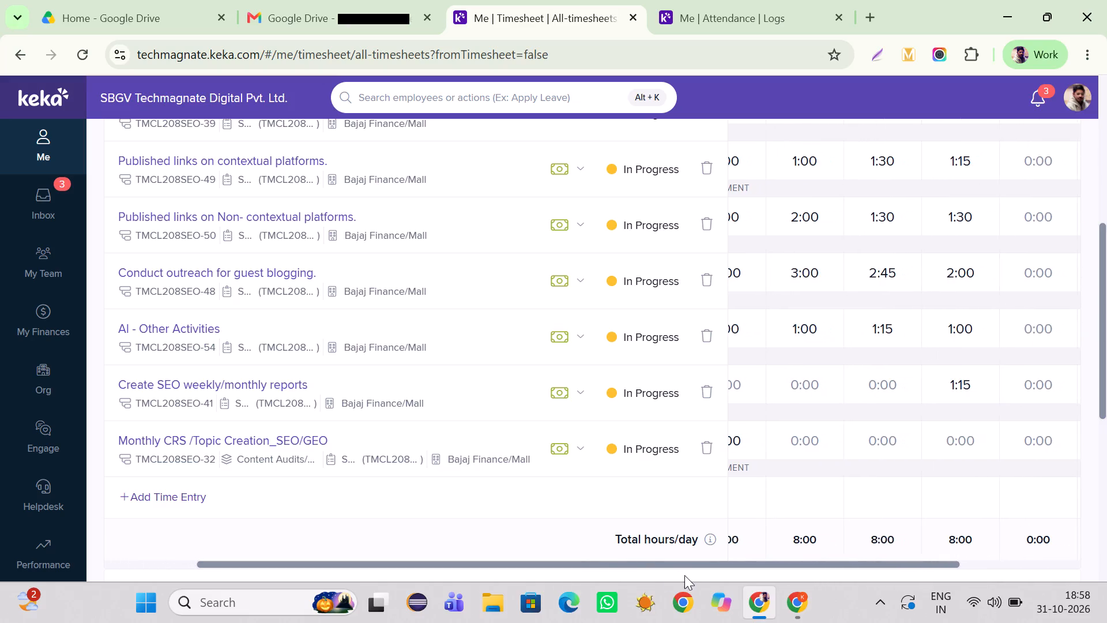
pyautogui.moveTo(684, 575); pyautogui.dragTo(685, 575)
pyautogui.click(1106, 382)
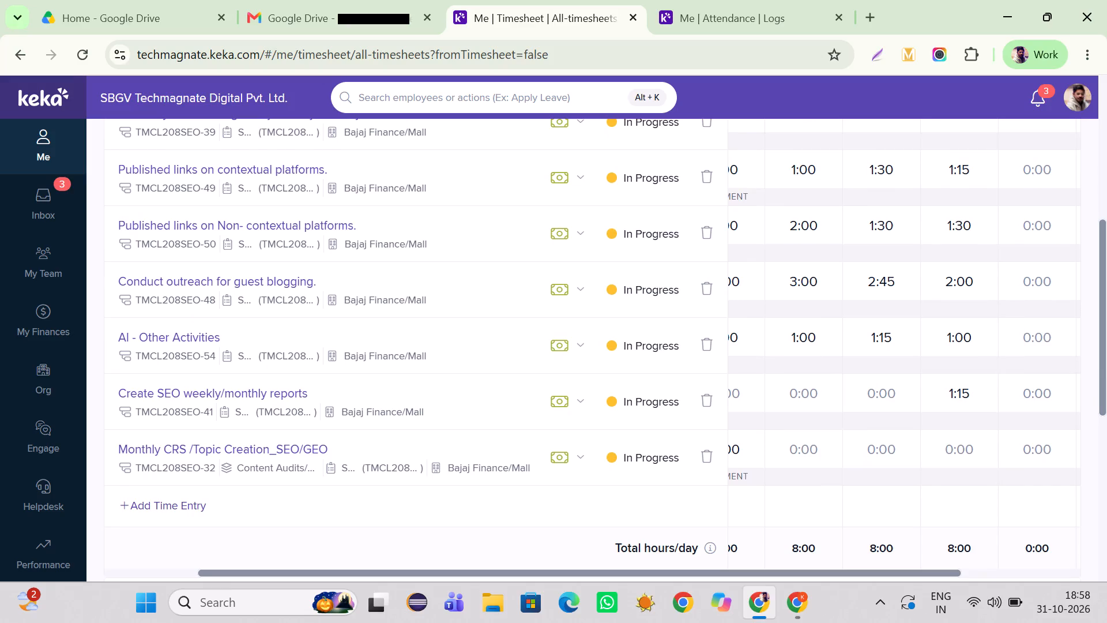
pyautogui.click(788, 445)
pyautogui.press('1')
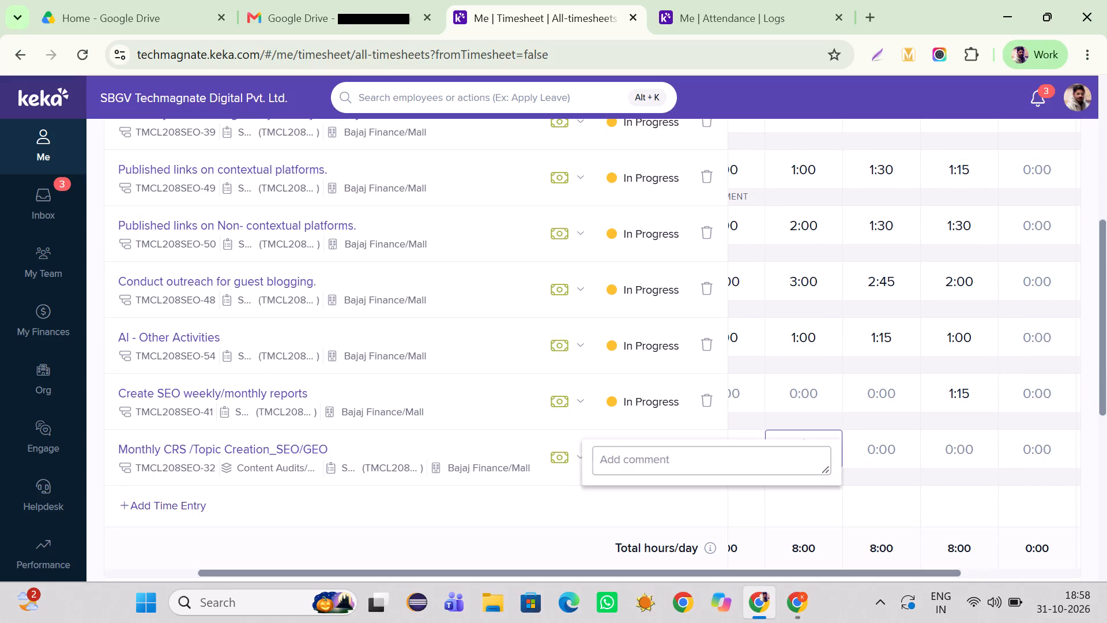
# Add the comment "Make some changes in CHR CRS and recreate it" to the Wednesday 28 Oct entry of the Monthly CRS /Topic Creation_SEO/GEO task.
pyautogui.click(676, 460)
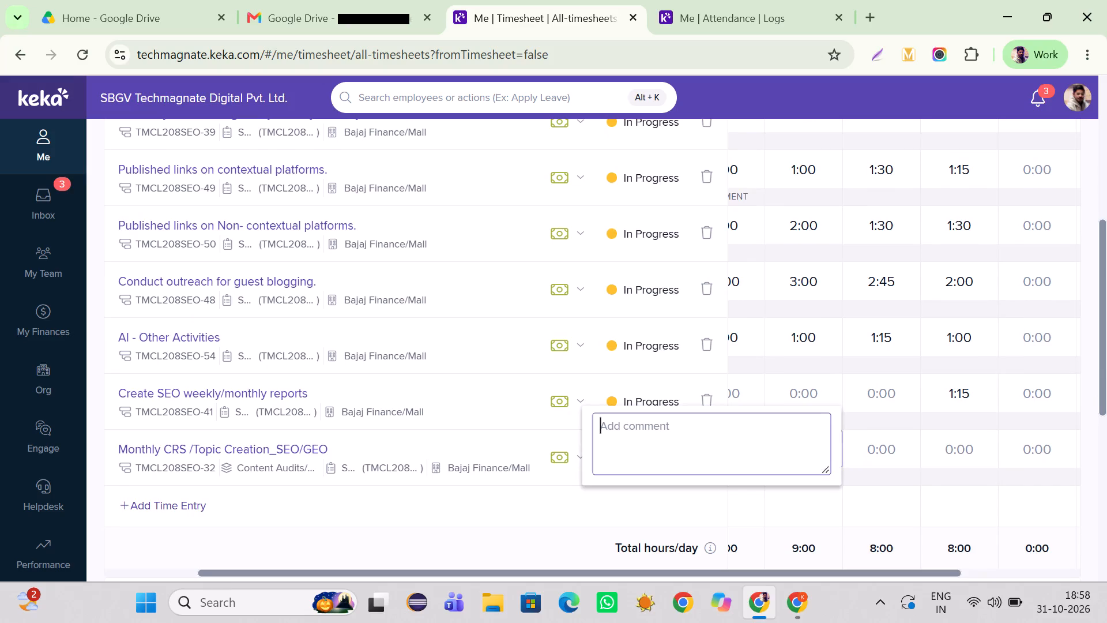
pyautogui.write('Make')
pyautogui.press('space')
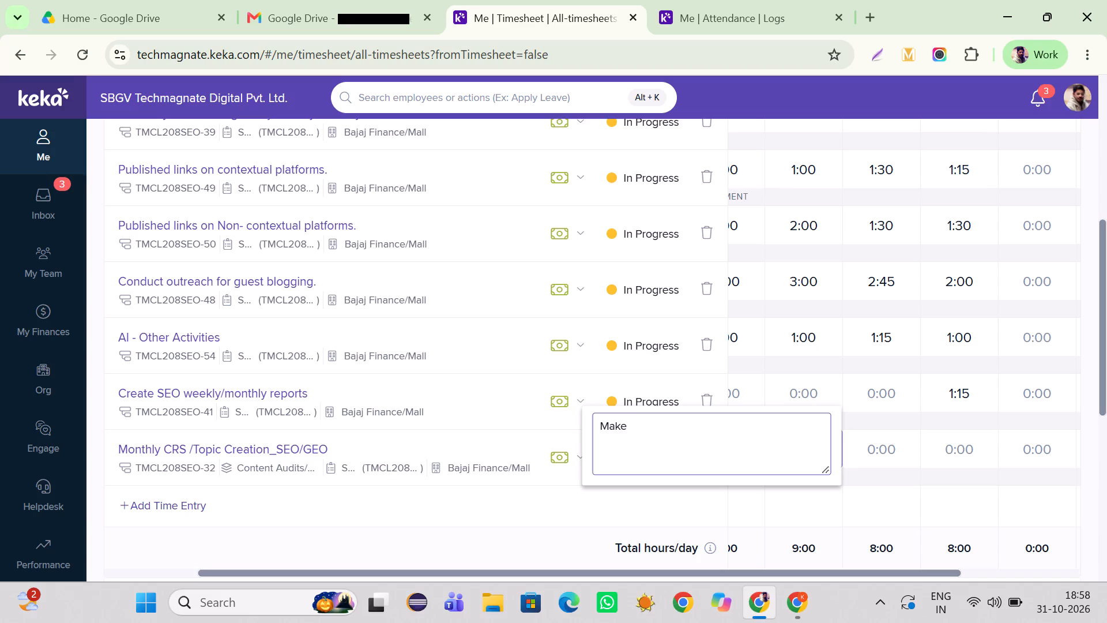
pyautogui.write('some chan')
pyautogui.write('ges in')
pyautogui.press('space')
pyautogui.write('CHR cR')
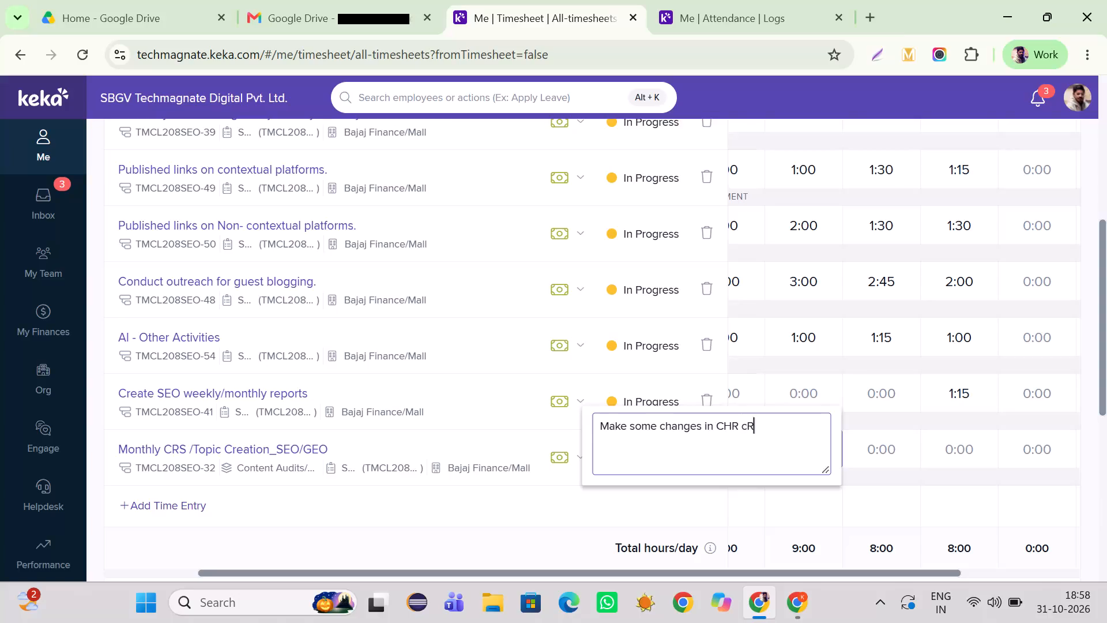
pyautogui.press('BackSpace')
pyautogui.press('BackSpace')
pyautogui.write('CRS')
pyautogui.press('space')
pyautogui.write('and re')
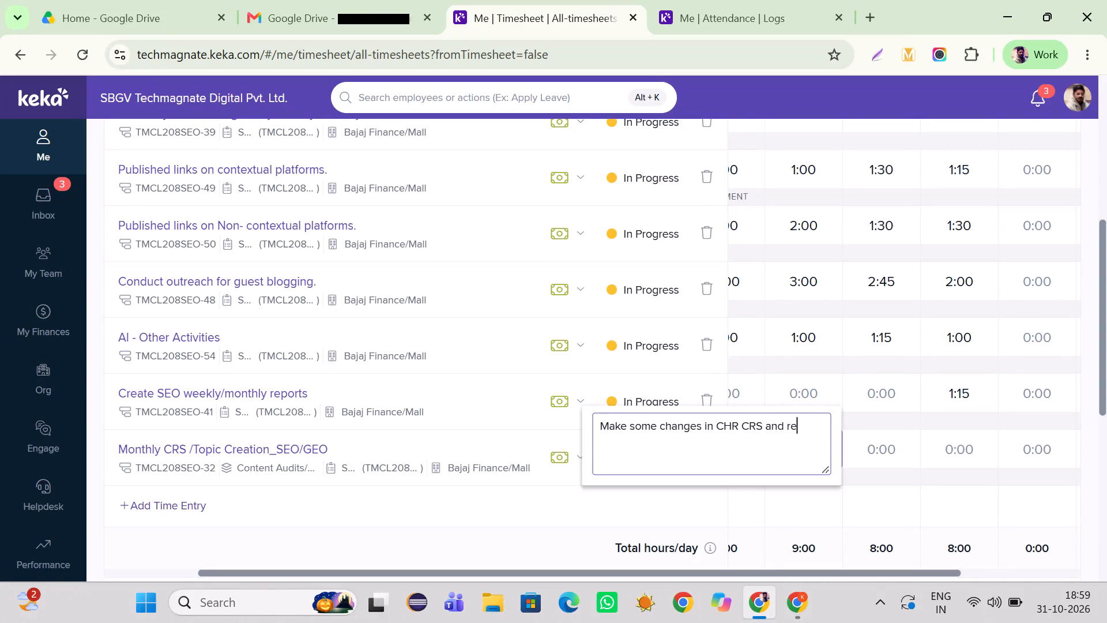
pyautogui.write('ca')
pyautogui.press('BackSpace')
pyautogui.write('ra')
pyautogui.press('BackSpace')
pyautogui.write('eate')
pyautogui.press('space')
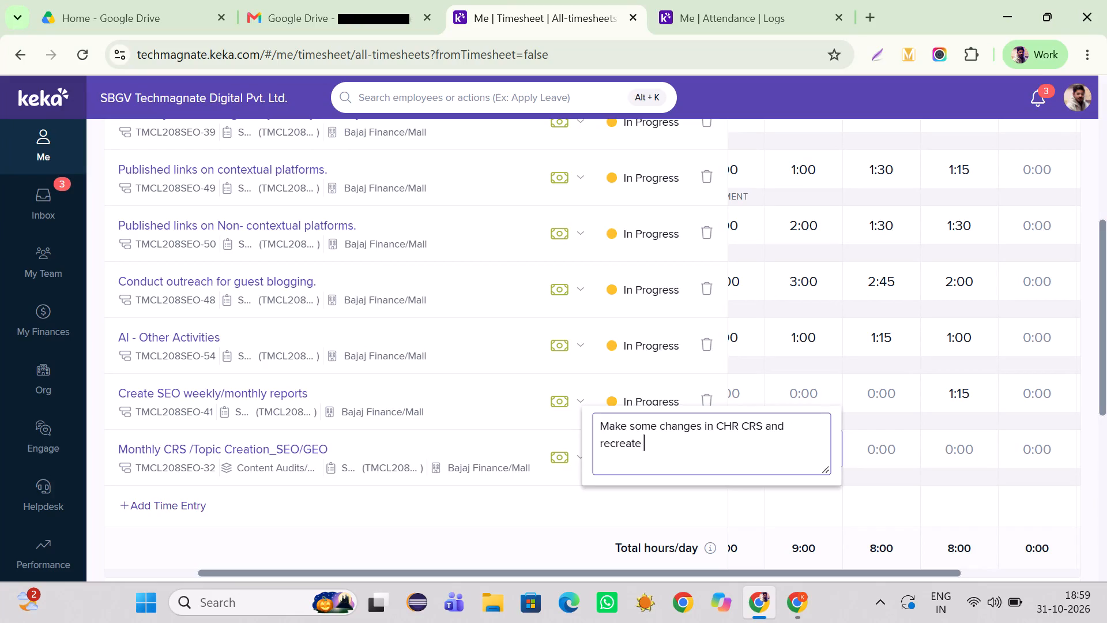
pyautogui.write('it')
pyautogui.click(532, 505)
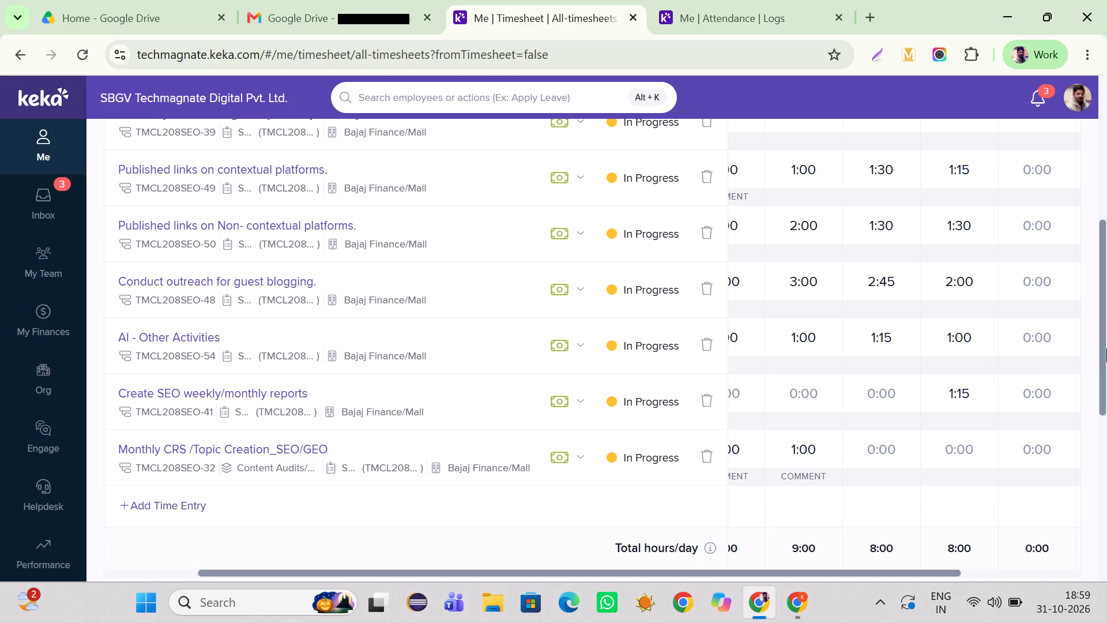
# Review the Wednesday 28 Oct hours of every task against the attendance hours and the daily total.
pyautogui.moveTo(1106, 348); pyautogui.dragTo(1106, 283)
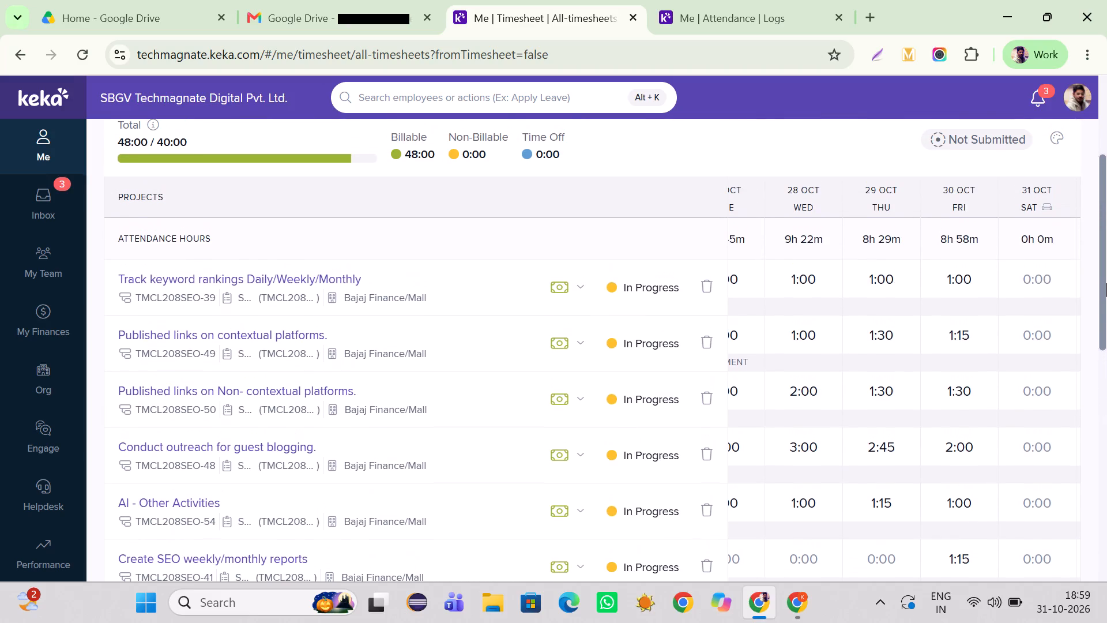
pyautogui.moveTo(1106, 283); pyautogui.dragTo(1106, 287)
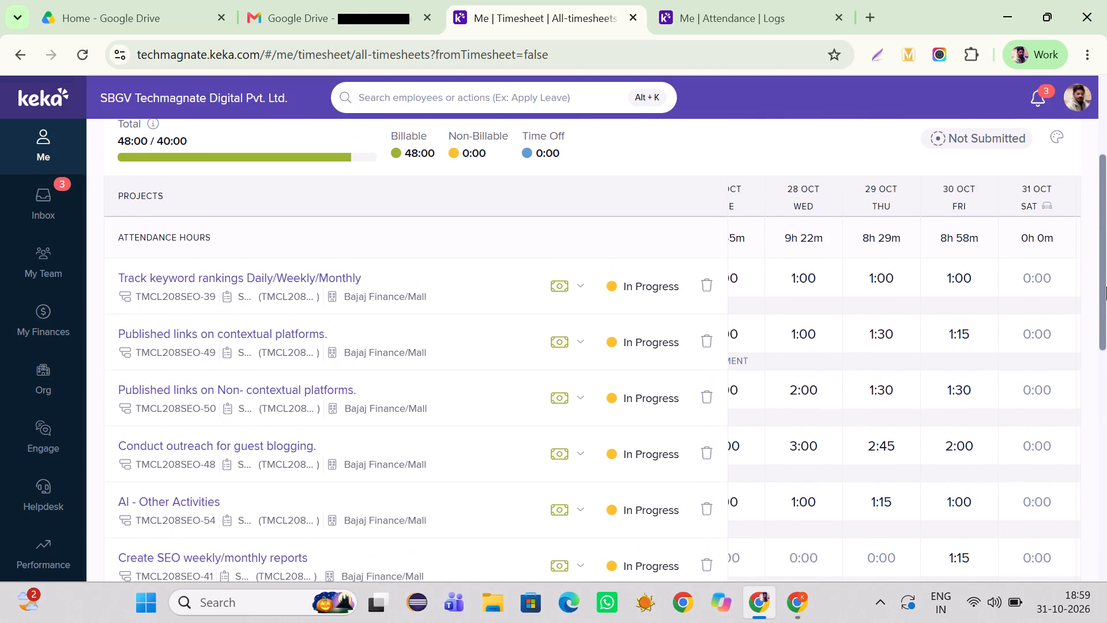
pyautogui.moveTo(1106, 287); pyautogui.dragTo(1103, 322)
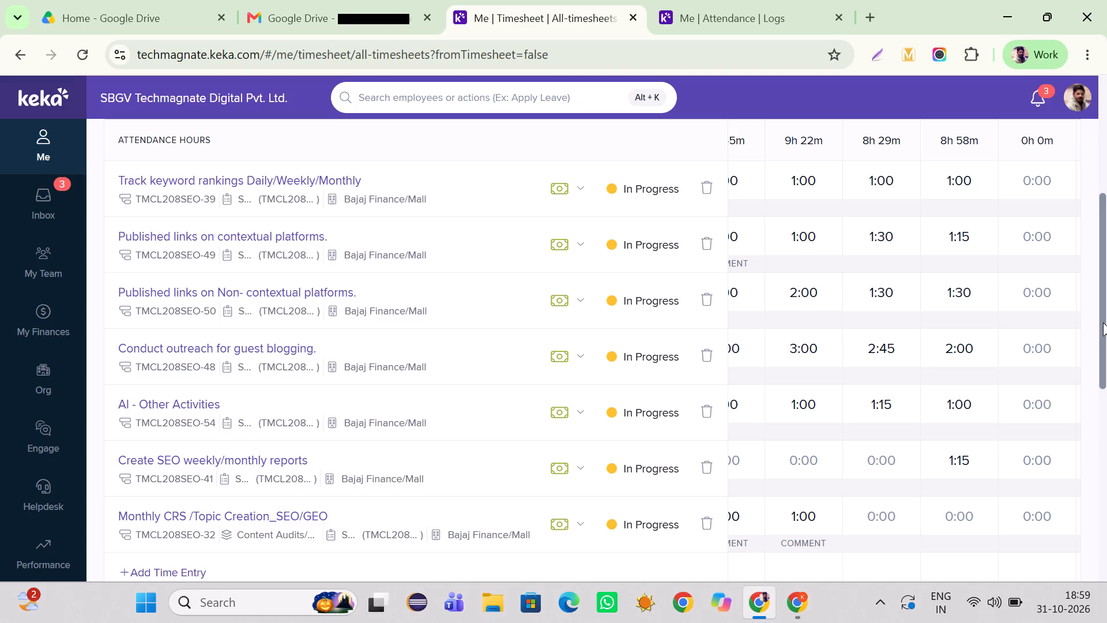
pyautogui.moveTo(1103, 322); pyautogui.dragTo(1104, 383)
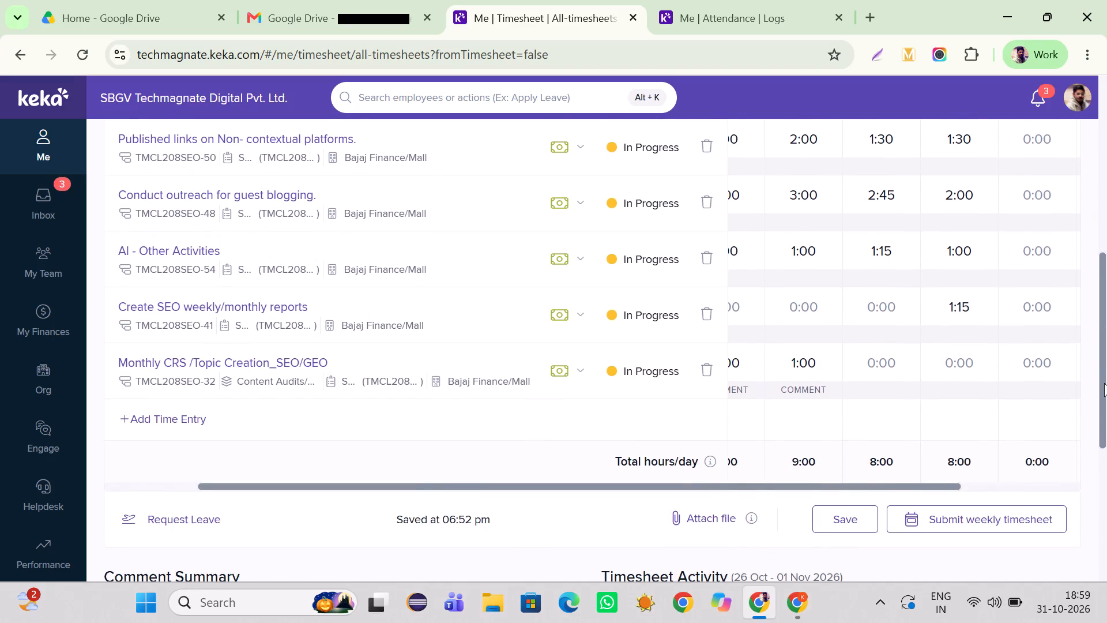
pyautogui.moveTo(1104, 383); pyautogui.dragTo(1106, 323)
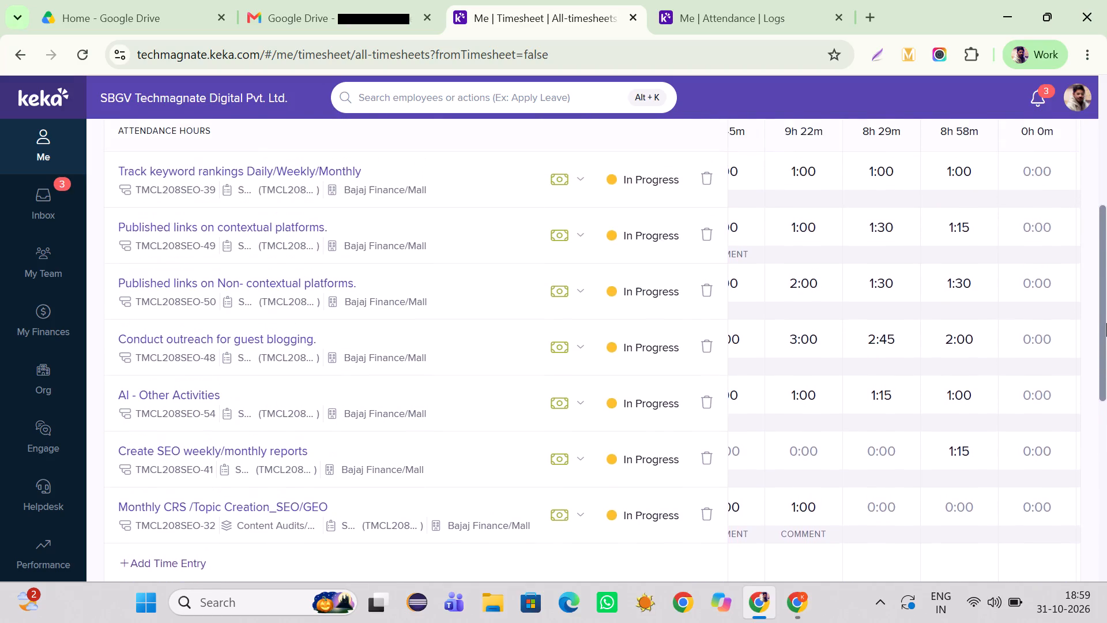
pyautogui.moveTo(1106, 323); pyautogui.dragTo(1106, 307)
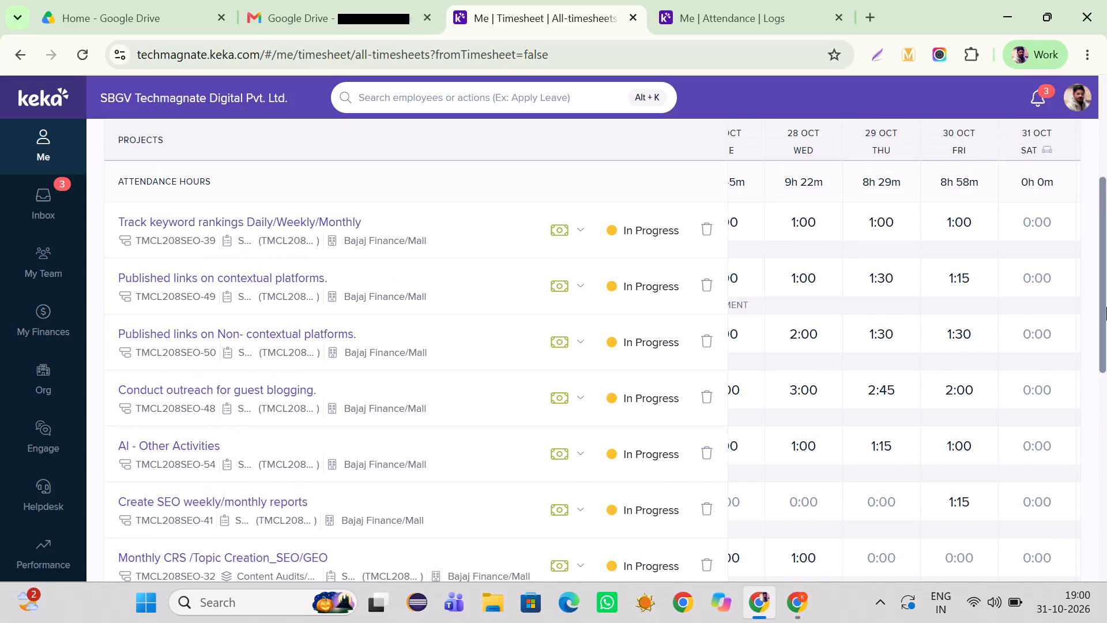
pyautogui.moveTo(1106, 307); pyautogui.dragTo(1106, 335)
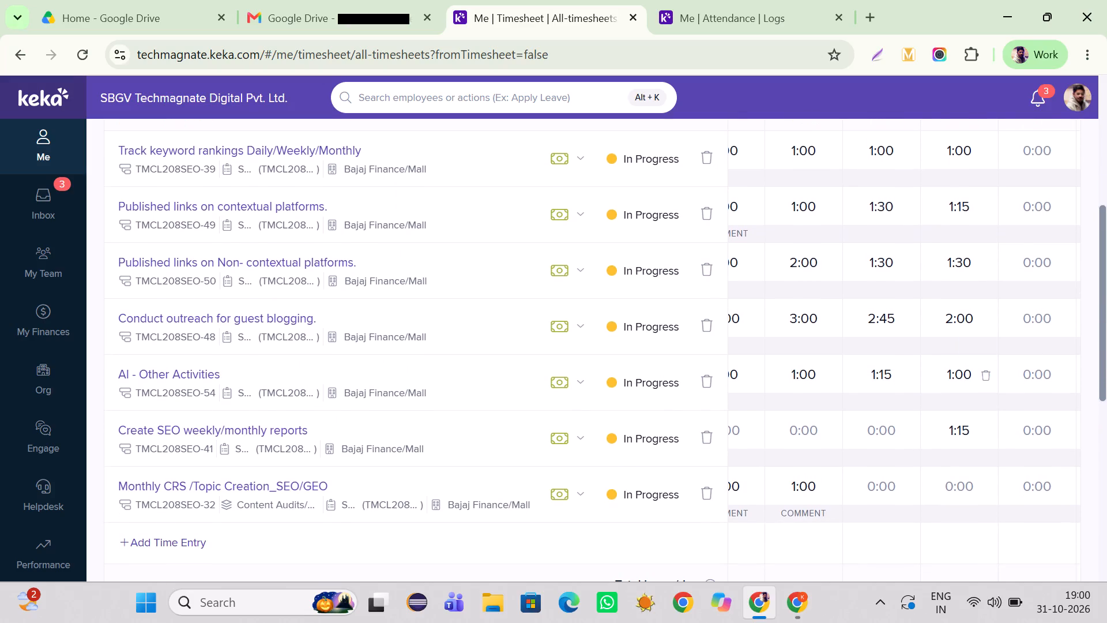
# Log 1 hour on Wednesday 28 Oct for the "Create SEO weekly/monthly reports" task.
pyautogui.click(807, 434)
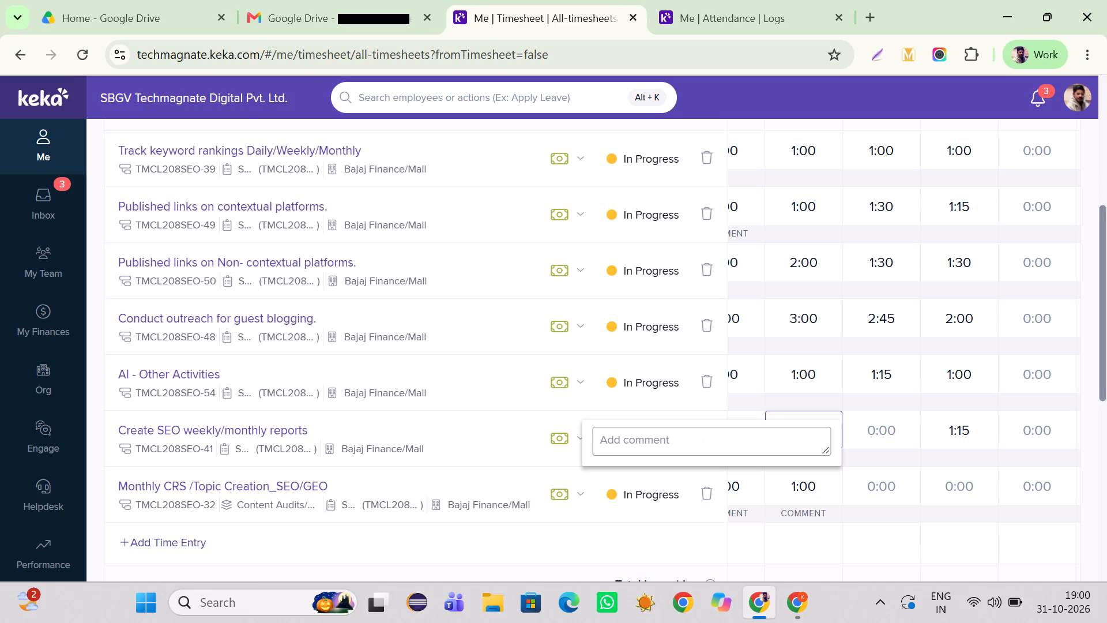
pyautogui.press('1')
# Add the comment "Check Indexing Status of Aug Month GP & update in sheet" to the Wednesday 28 Oct entry of "Create SEO weekly/monthly reports".
pyautogui.click(675, 438)
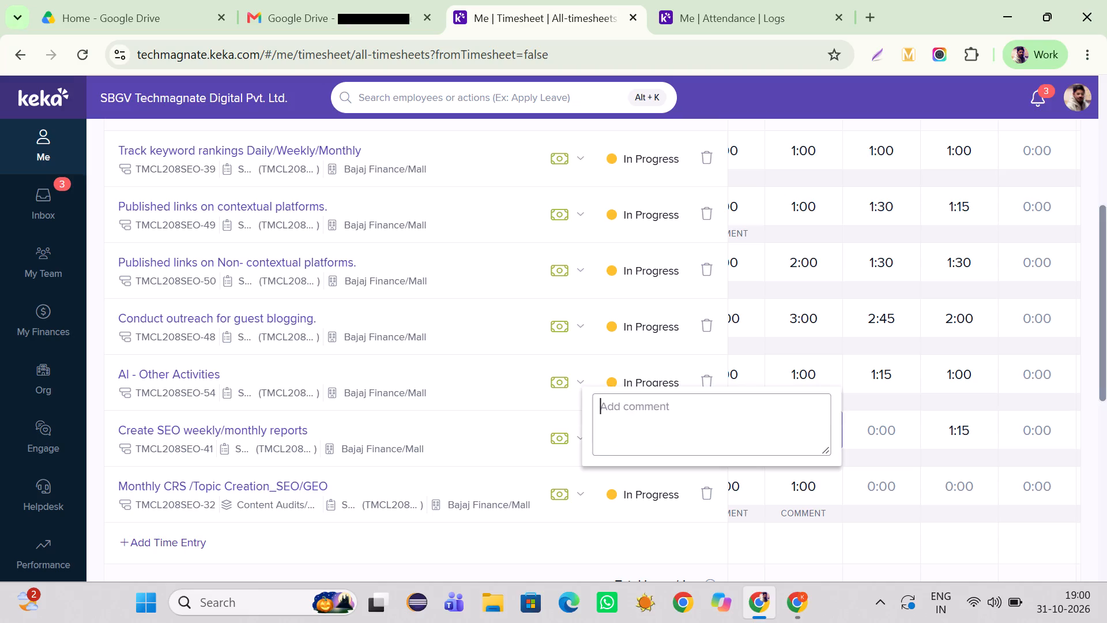
pyautogui.write('Check Indexing Status')
pyautogui.press('space')
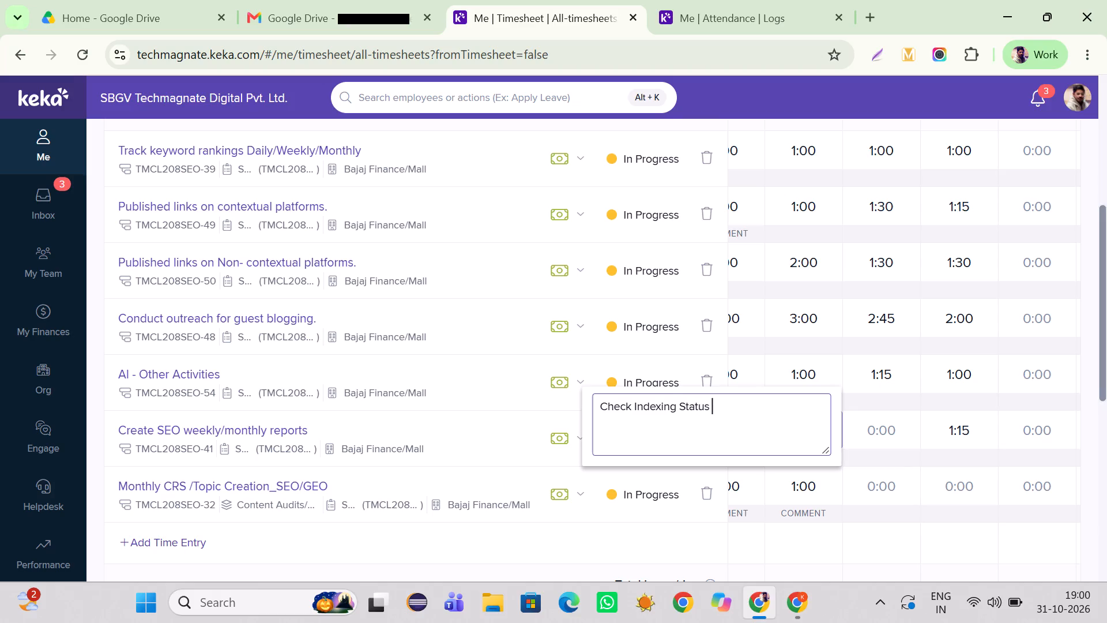
pyautogui.write('of')
pyautogui.press('space')
pyautogui.write('Aug Monht')
pyautogui.press('space')
pyautogui.press('BackSpace')
pyautogui.press('BackSpace')
pyautogui.press('BackSpace')
pyautogui.press('BackSpace')
pyautogui.write('nth')
pyautogui.press('space')
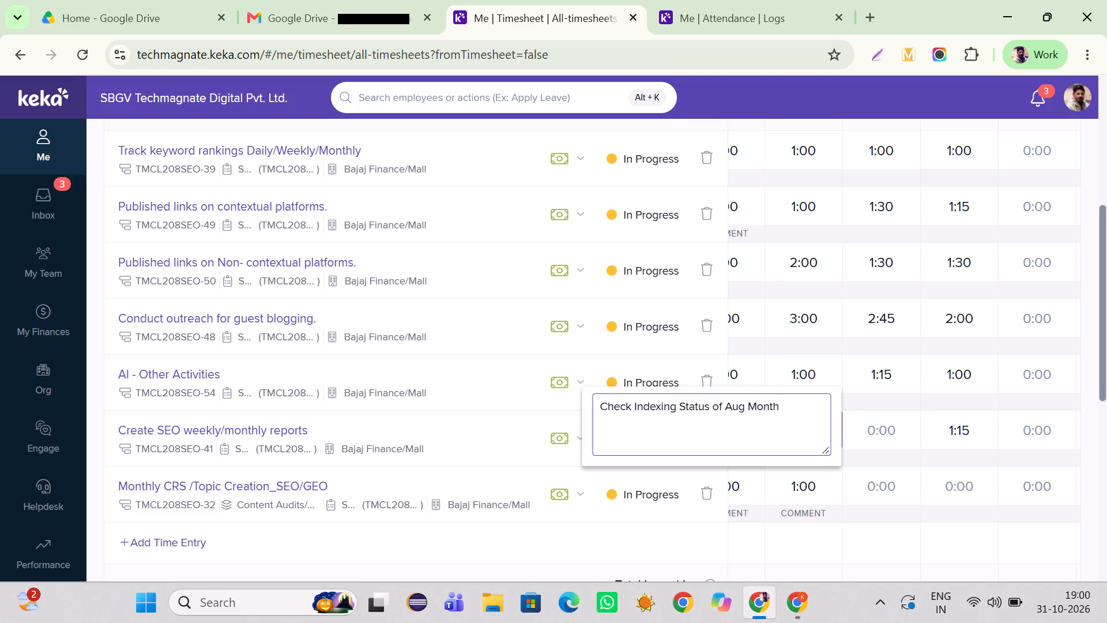
pyautogui.hotkey('shift', 'g')
pyautogui.hotkey('shift', 'p')
pyautogui.press('space')
pyautogui.write('& cre')
pyautogui.write('ate')
pyautogui.press('space')
pyautogui.write('repr')
pyautogui.press('BackSpace')
pyautogui.write('ort')
pyautogui.press('BackSpace')
pyautogui.press('BackSpace')
pyautogui.press('BackSpace')
pyautogui.press('BackSpace')
pyautogui.press('BackSpace')
pyautogui.press('BackSpace')
pyautogui.press('BackSpace')
pyautogui.press('BackSpace')
pyautogui.press('BackSpace')
pyautogui.press('BackSpace')
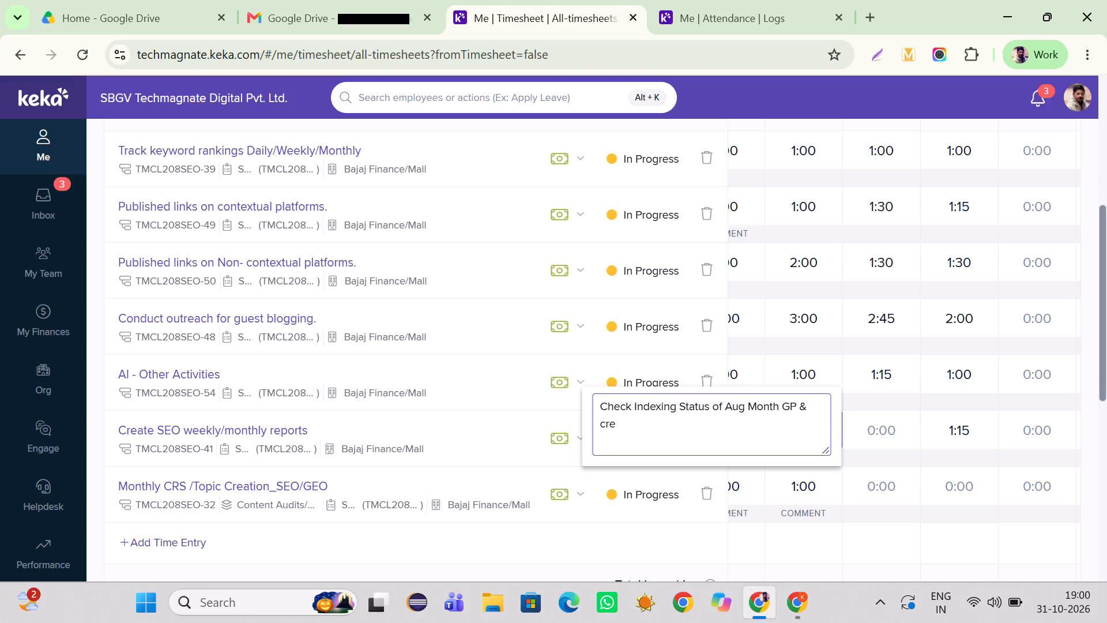
pyautogui.press('BackSpace')
pyautogui.press('BackSpace')
pyautogui.press('BackSpace')
pyautogui.write('update in sheet')
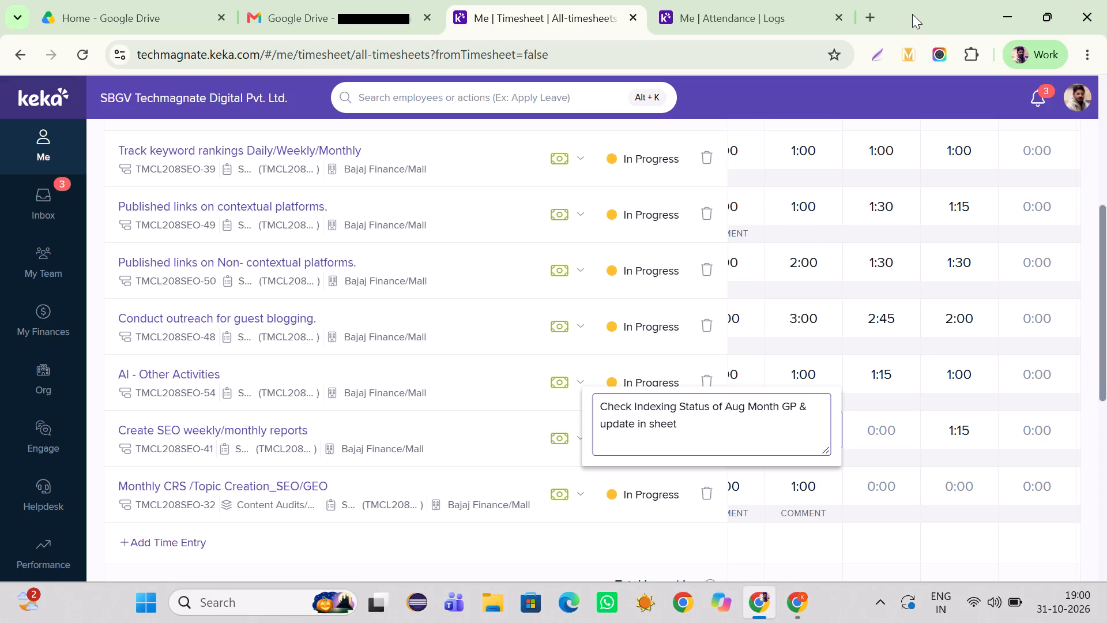
pyautogui.click(912, 14)
pyautogui.click(595, 541)
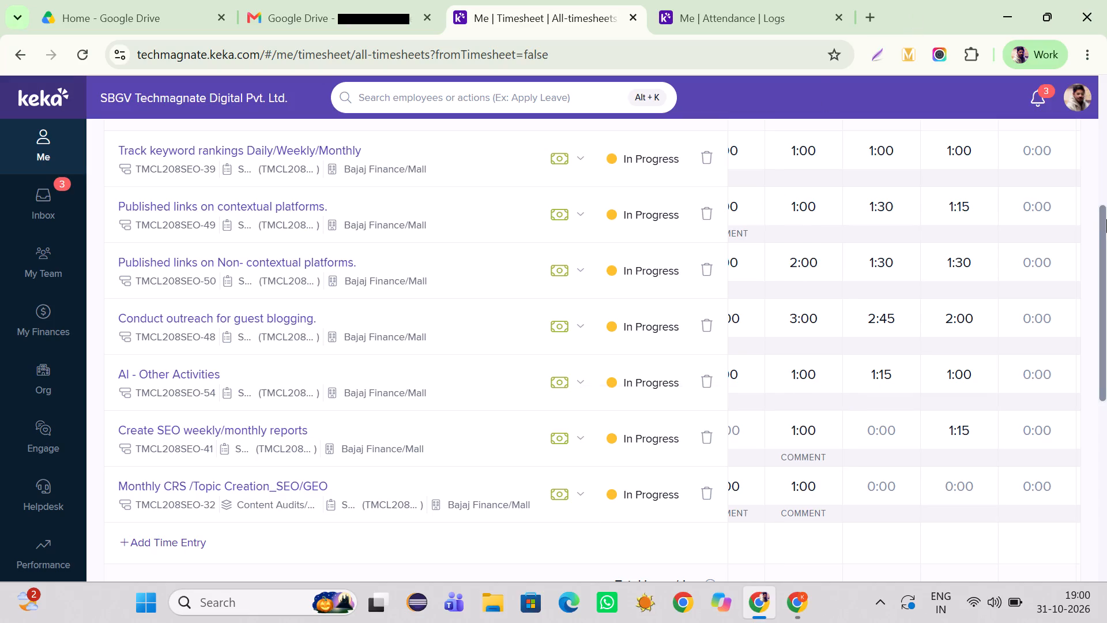
# Set the Wednesday 28 Oct hours for "Conduct outreach for guest blogging" to 2:00.
pyautogui.moveTo(1106, 233); pyautogui.dragTo(1105, 282)
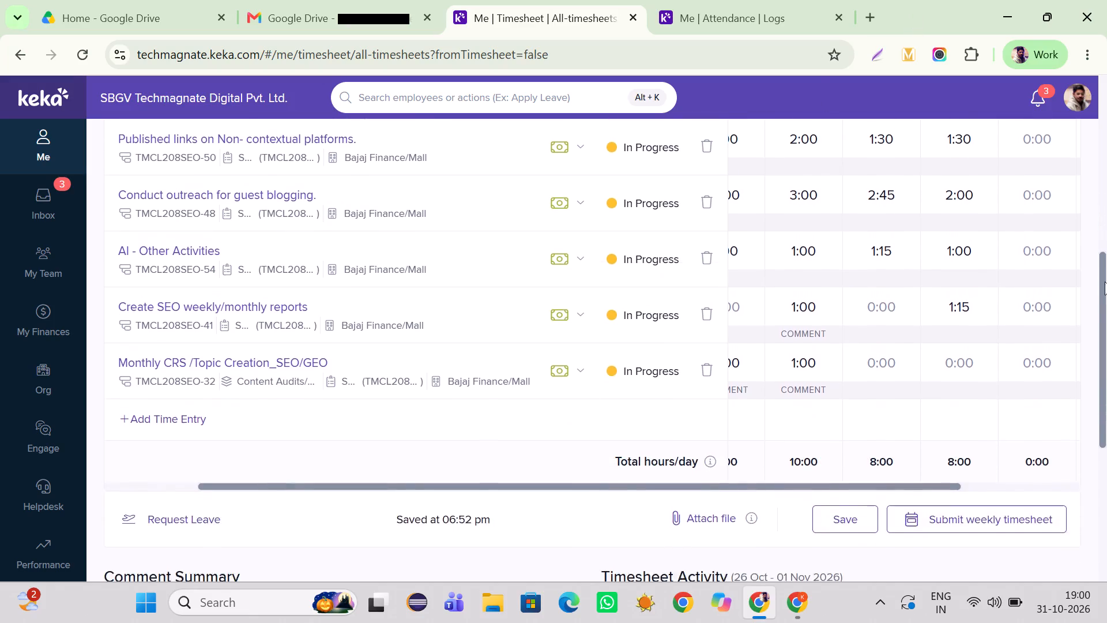
pyautogui.moveTo(1105, 282); pyautogui.dragTo(1102, 224)
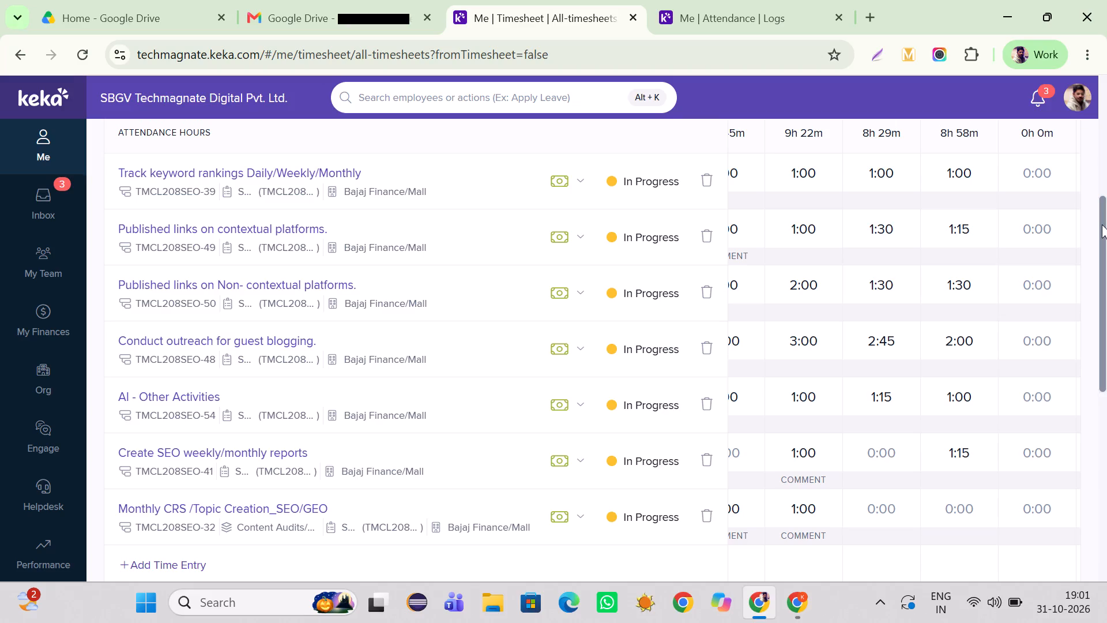
pyautogui.moveTo(1102, 224); pyautogui.dragTo(1102, 224)
pyautogui.moveTo(1102, 224); pyautogui.dragTo(1106, 211)
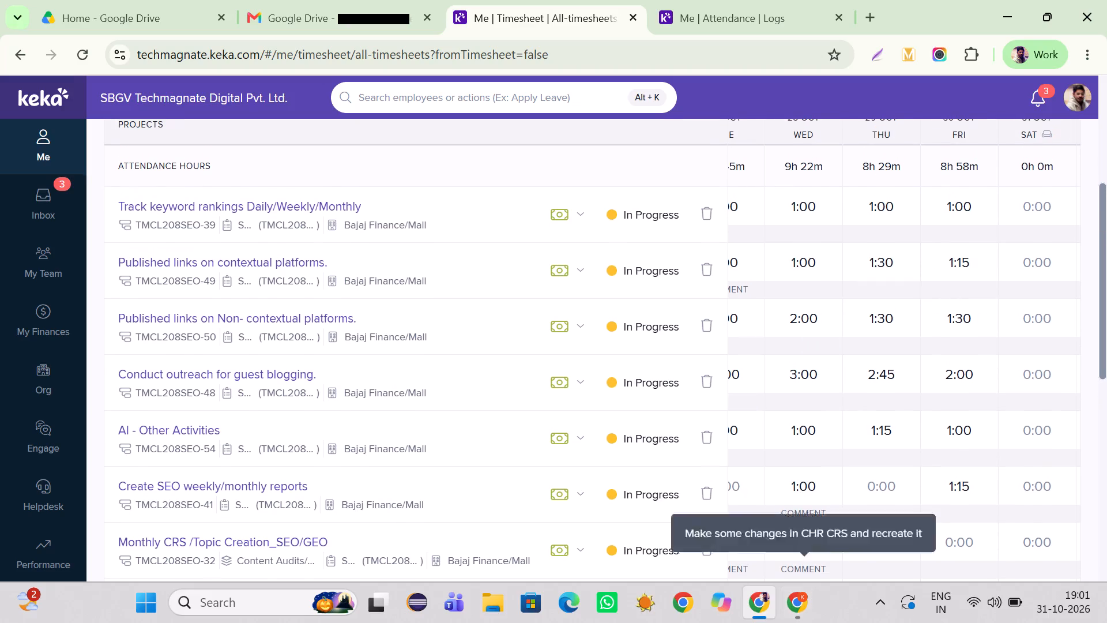
pyautogui.moveTo(1106, 227); pyautogui.dragTo(1101, 299)
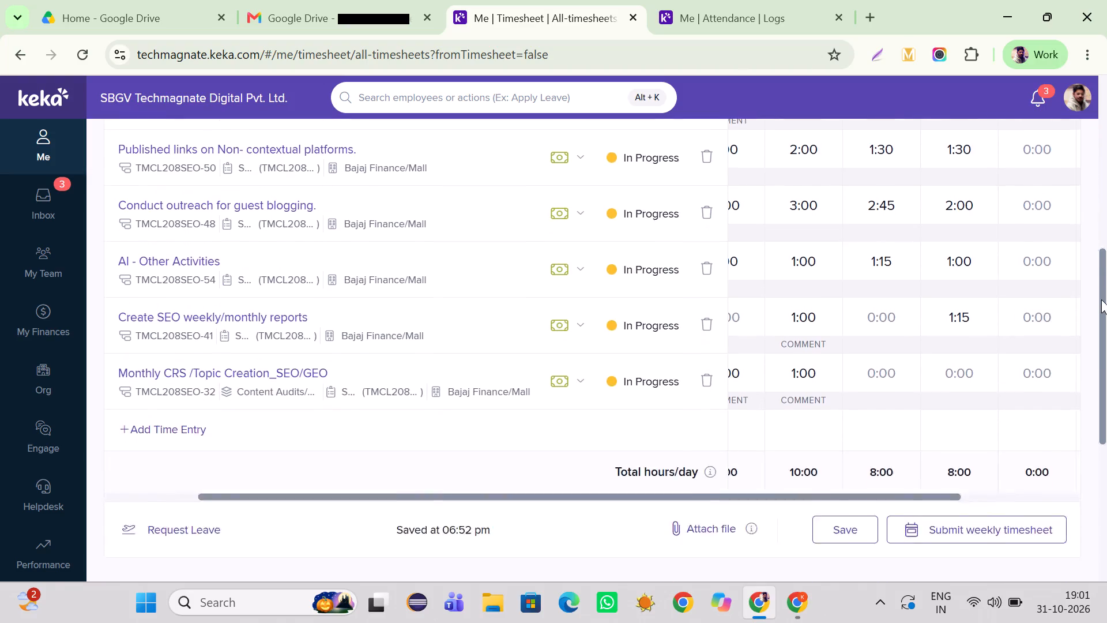
pyautogui.moveTo(1101, 299); pyautogui.dragTo(1105, 268)
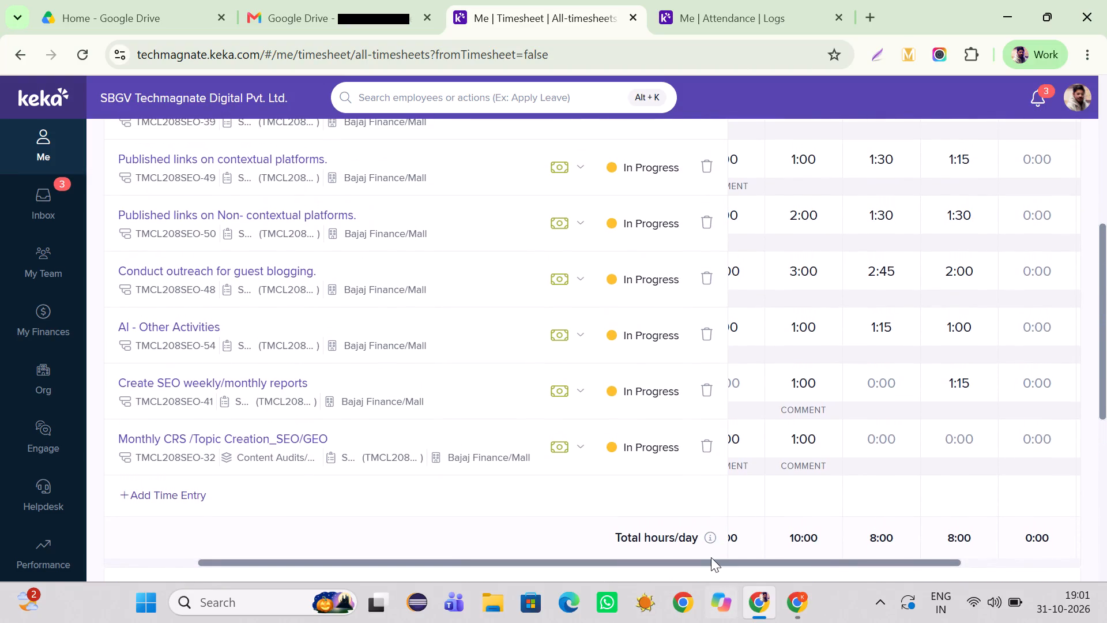
pyautogui.moveTo(707, 562); pyautogui.dragTo(665, 562)
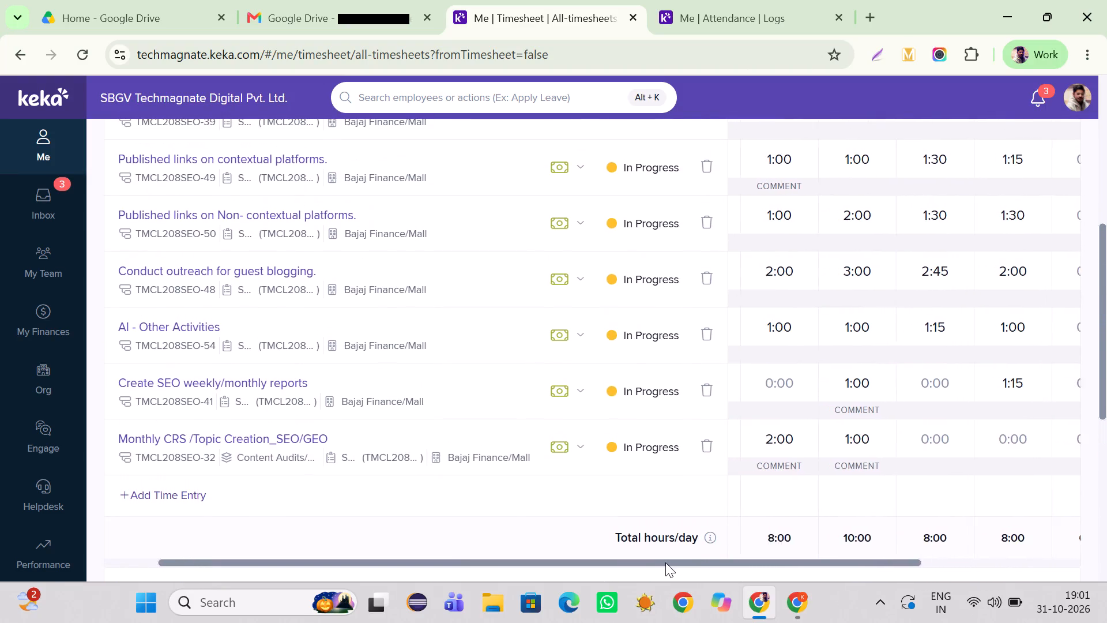
pyautogui.moveTo(665, 562); pyautogui.dragTo(644, 566)
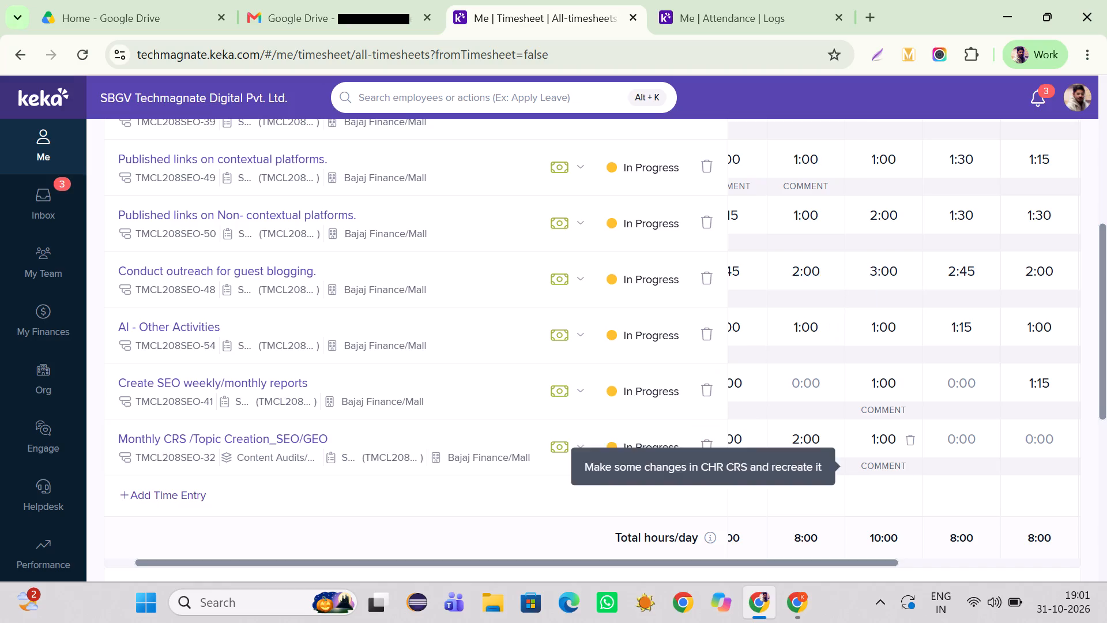
pyautogui.click(894, 265)
pyautogui.press('2')
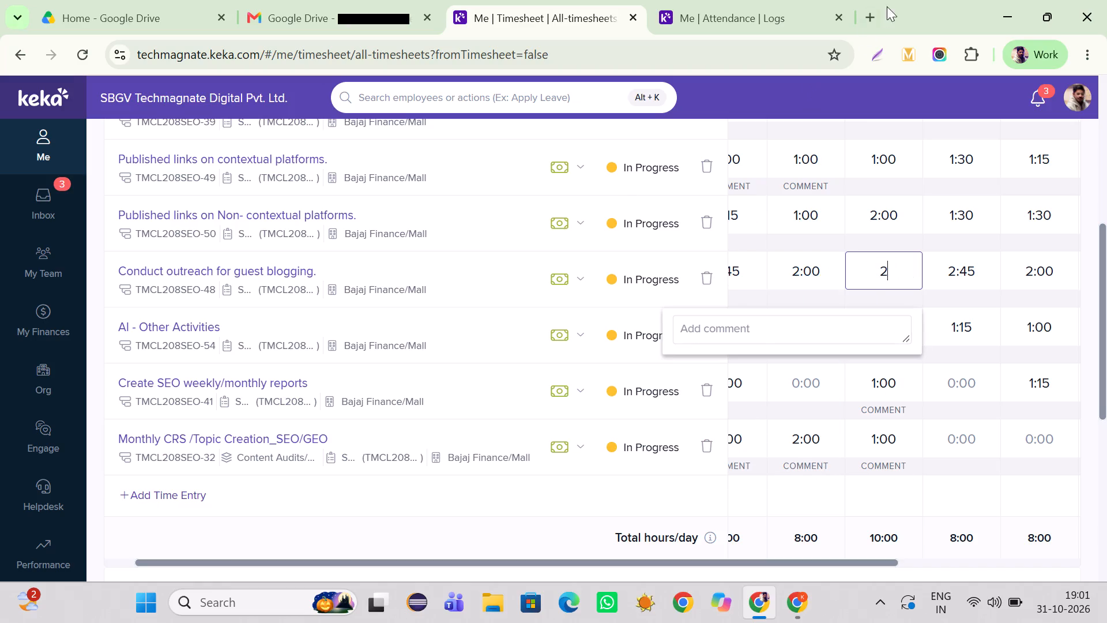
pyautogui.click(905, 14)
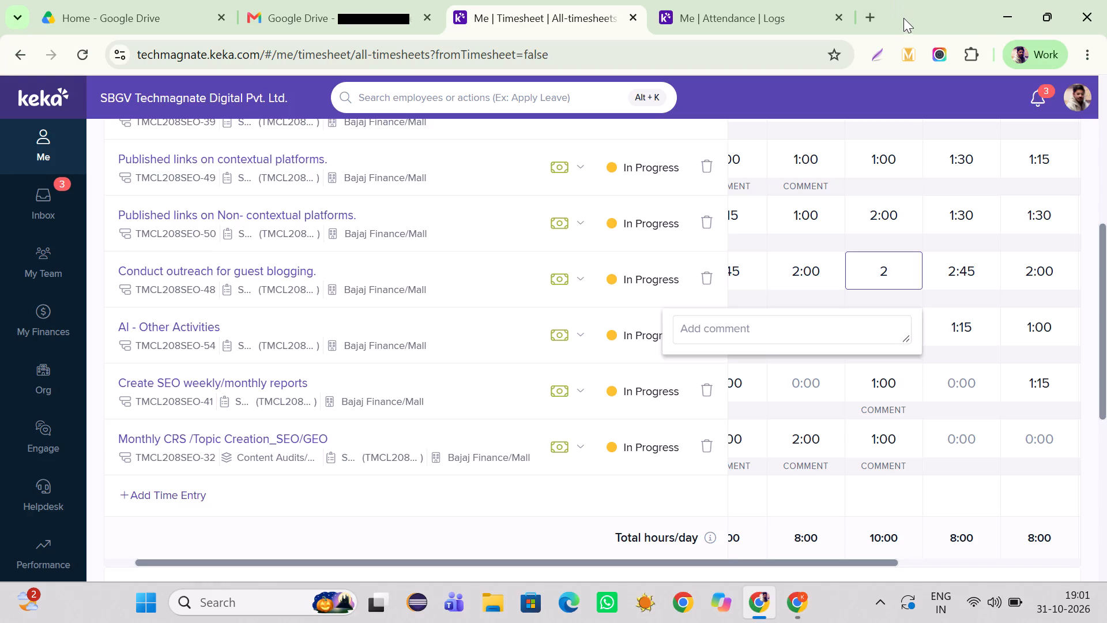
pyautogui.click(903, 18)
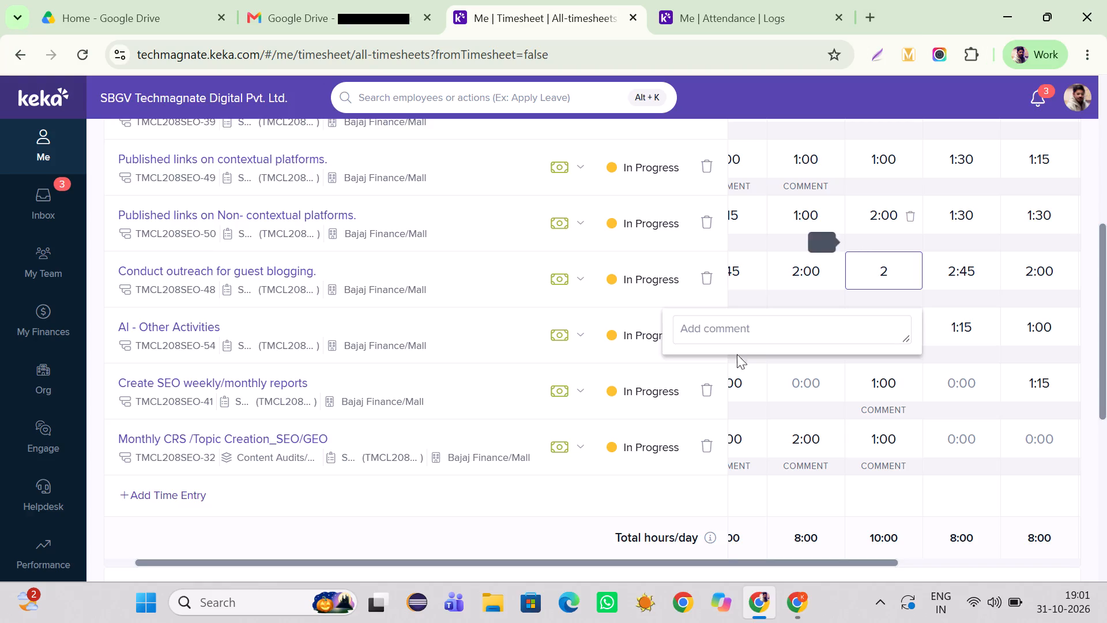
pyautogui.click(523, 501)
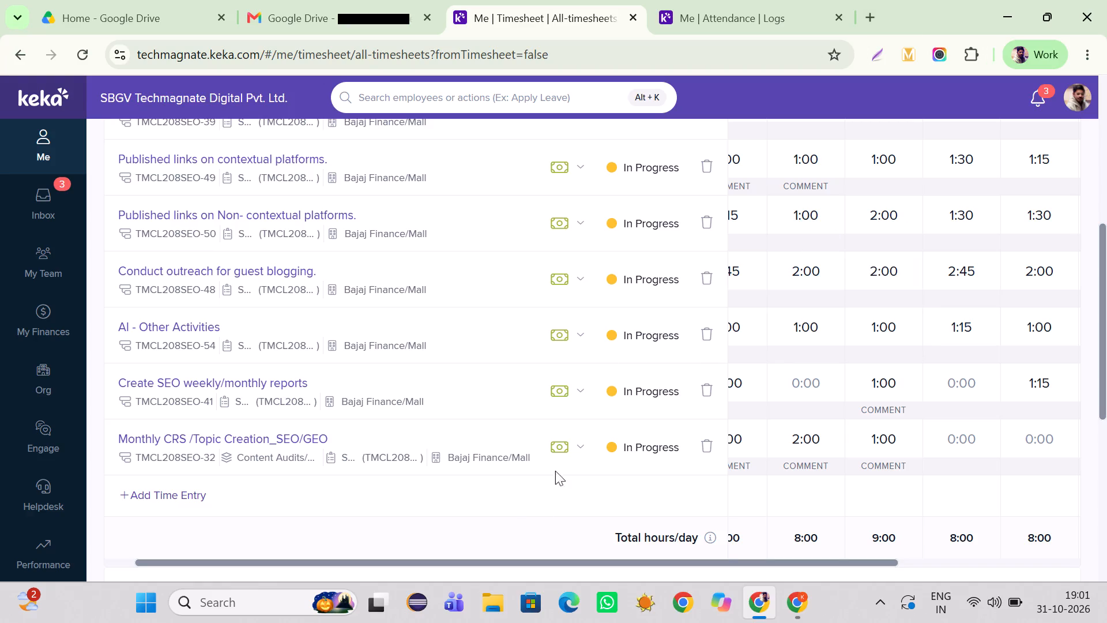
# Set the Wednesday 28 Oct hours for "Published links on Non-contextual platforms" to 1:30.
pyautogui.click(890, 212)
pyautogui.write('1:')
pyautogui.write('30')
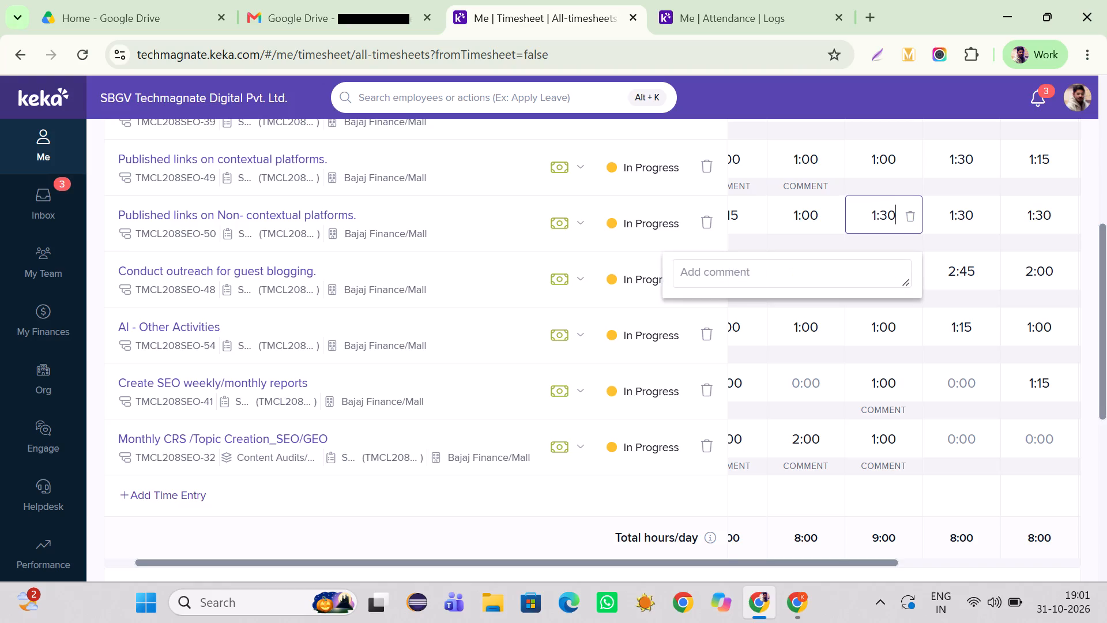
pyautogui.click(917, 14)
pyautogui.click(532, 496)
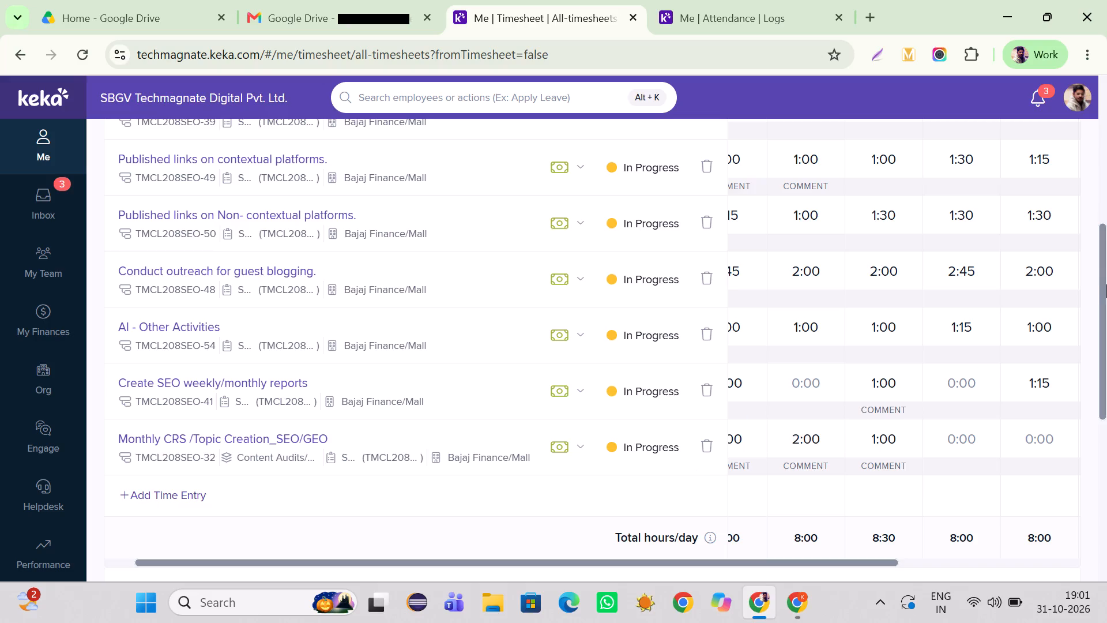
# Set the Wednesday 28 Oct hours for "Published links on contextual platforms" to 0:30.
pyautogui.moveTo(1106, 284); pyautogui.dragTo(1106, 243)
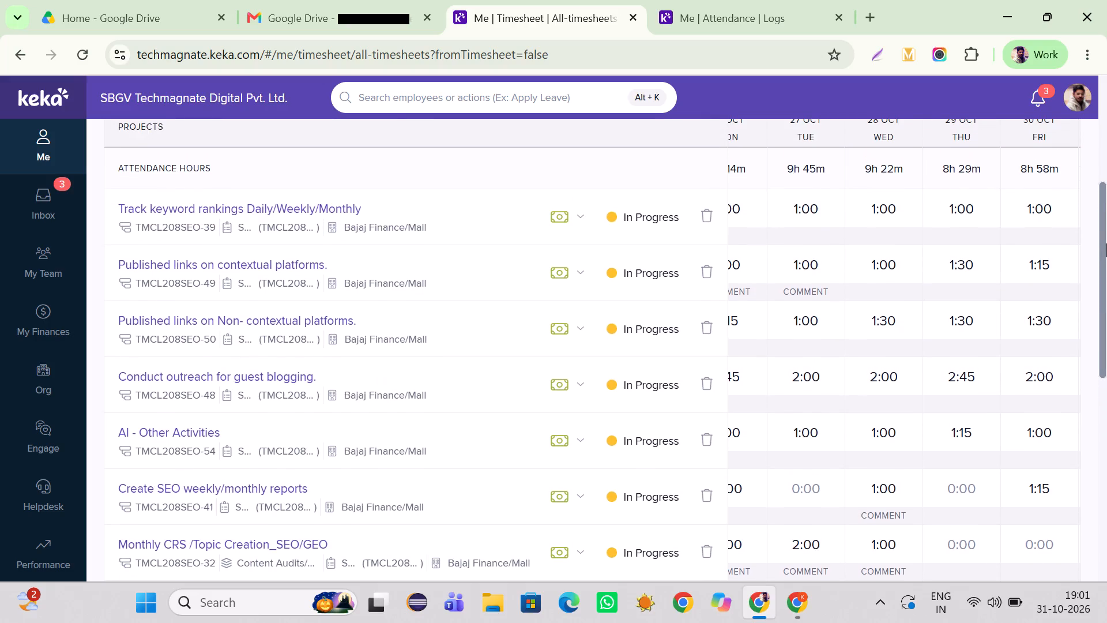
pyautogui.moveTo(1106, 243); pyautogui.dragTo(1106, 245)
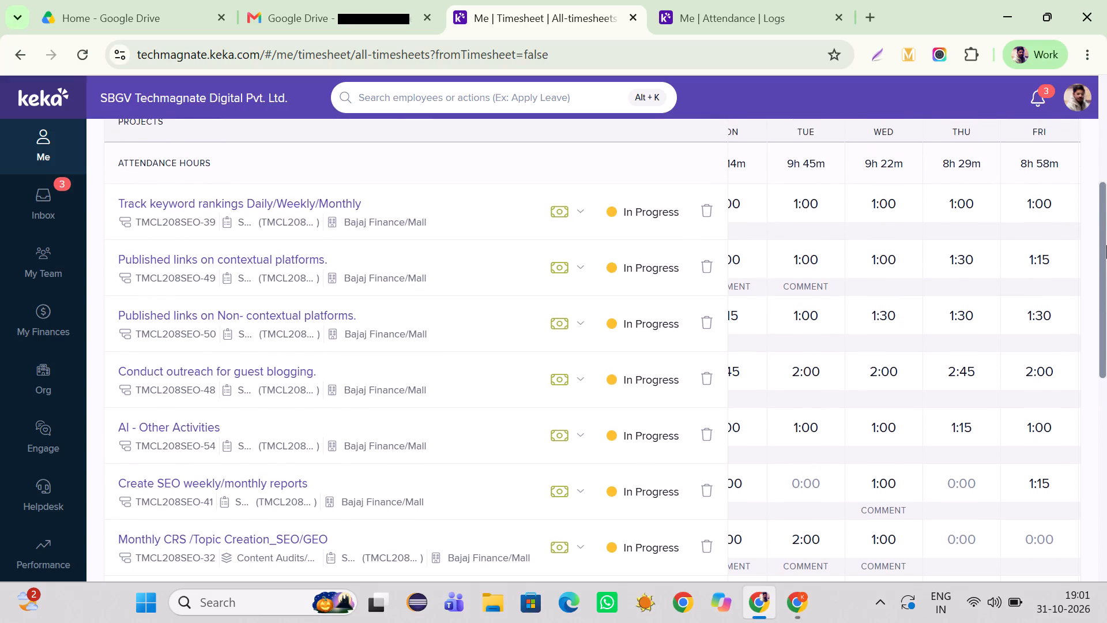
pyautogui.moveTo(1106, 245); pyautogui.dragTo(1106, 246)
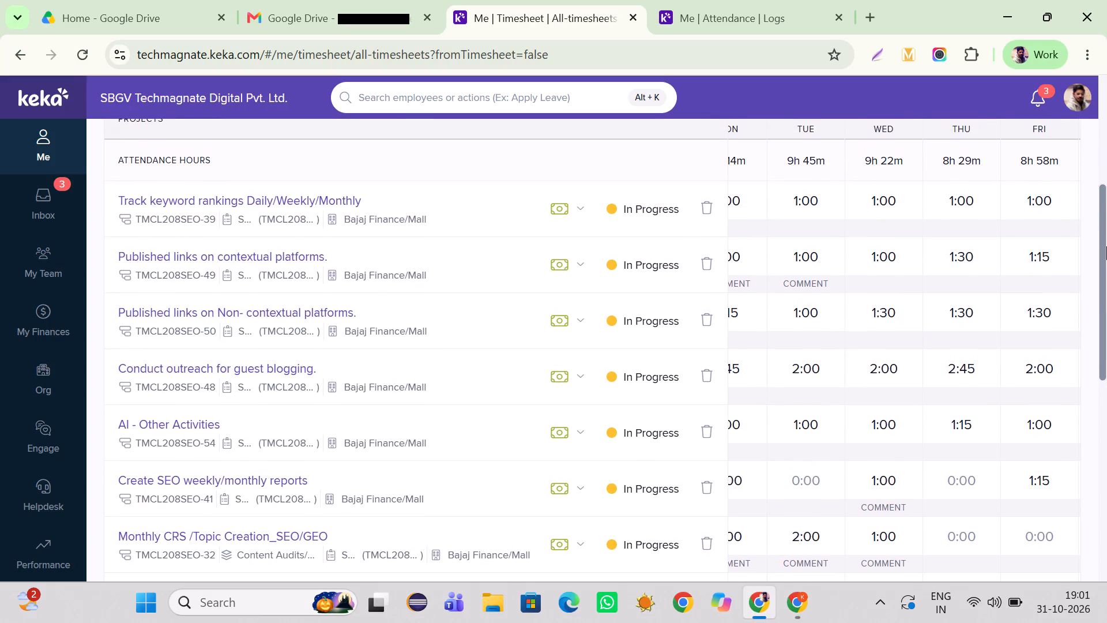
pyautogui.moveTo(1106, 246); pyautogui.dragTo(1106, 280)
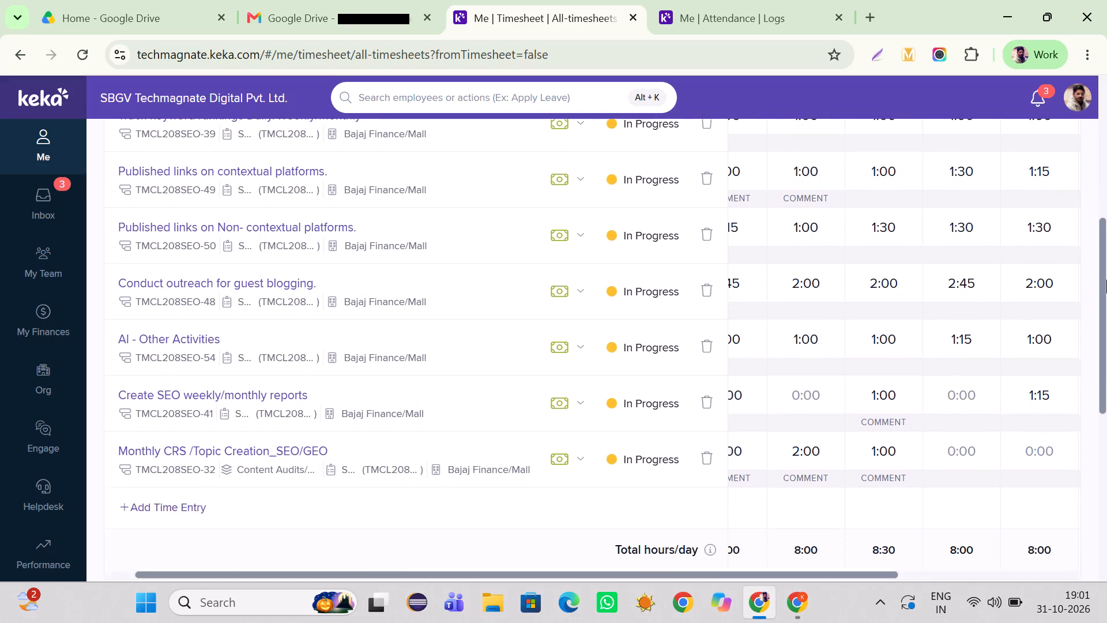
pyautogui.moveTo(1106, 280); pyautogui.dragTo(1106, 230)
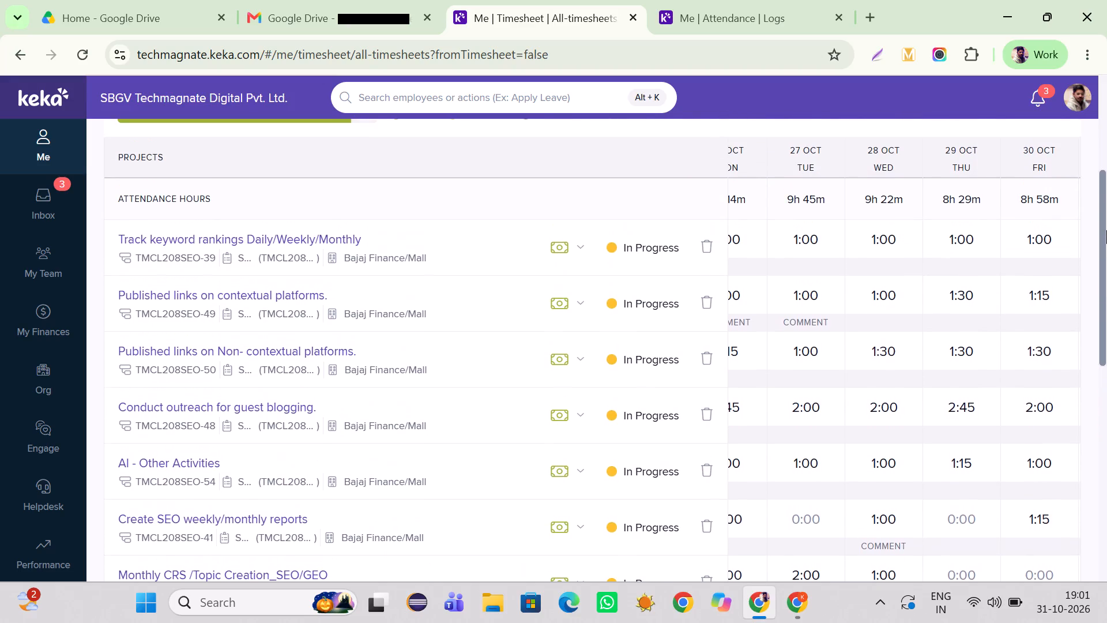
pyautogui.moveTo(1106, 230); pyautogui.dragTo(1106, 242)
pyautogui.click(891, 268)
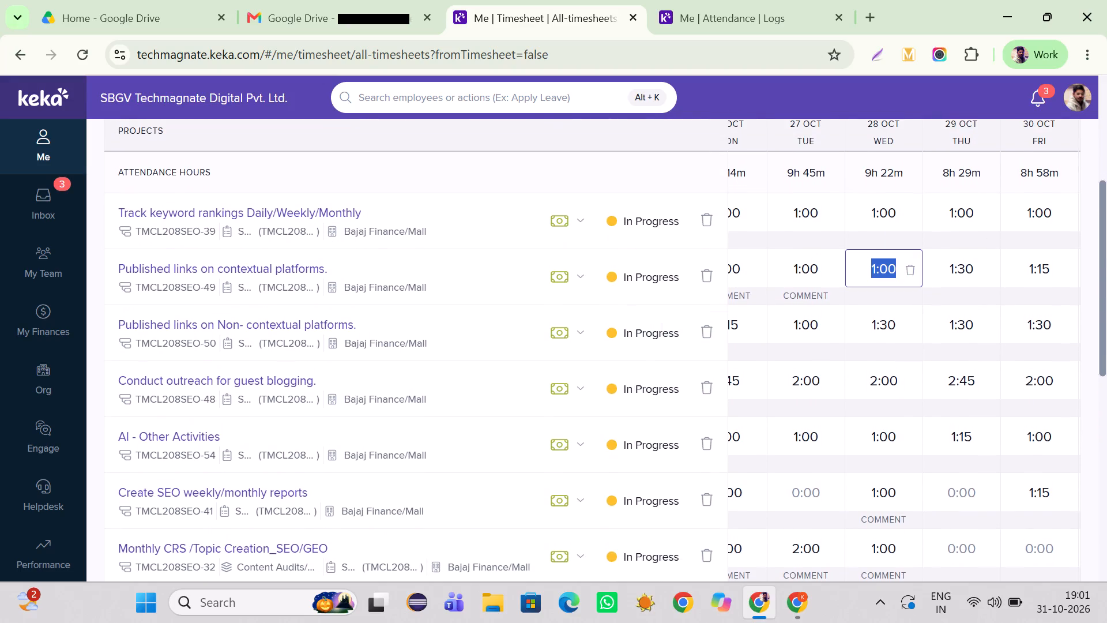
pyautogui.press('0')
pyautogui.hotkey('shift', ':')
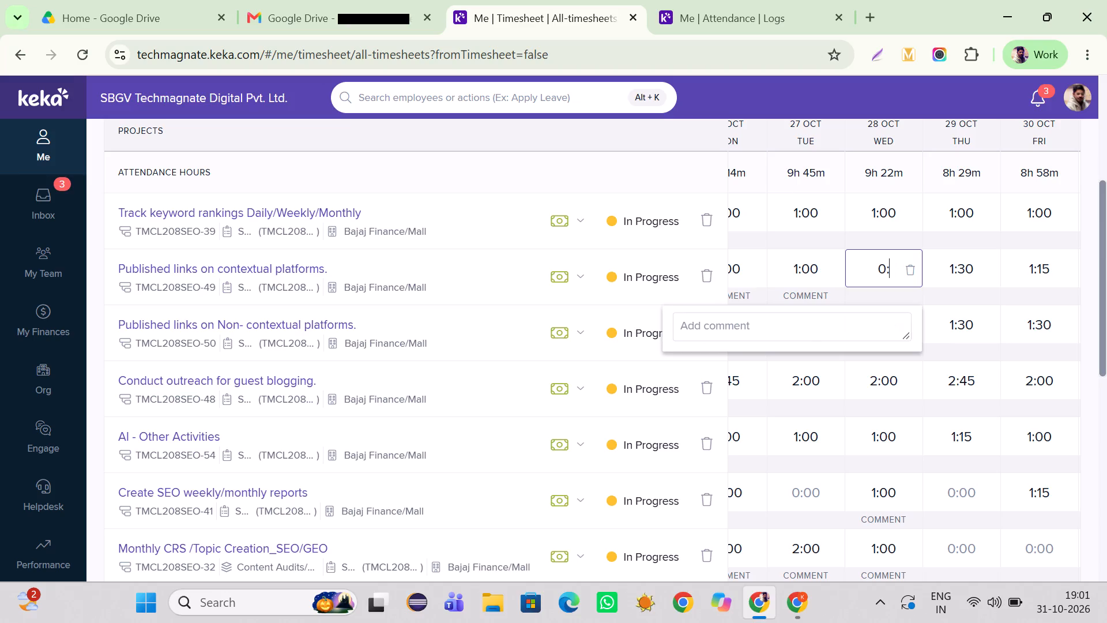
pyautogui.write('30')
pyautogui.click(656, 178)
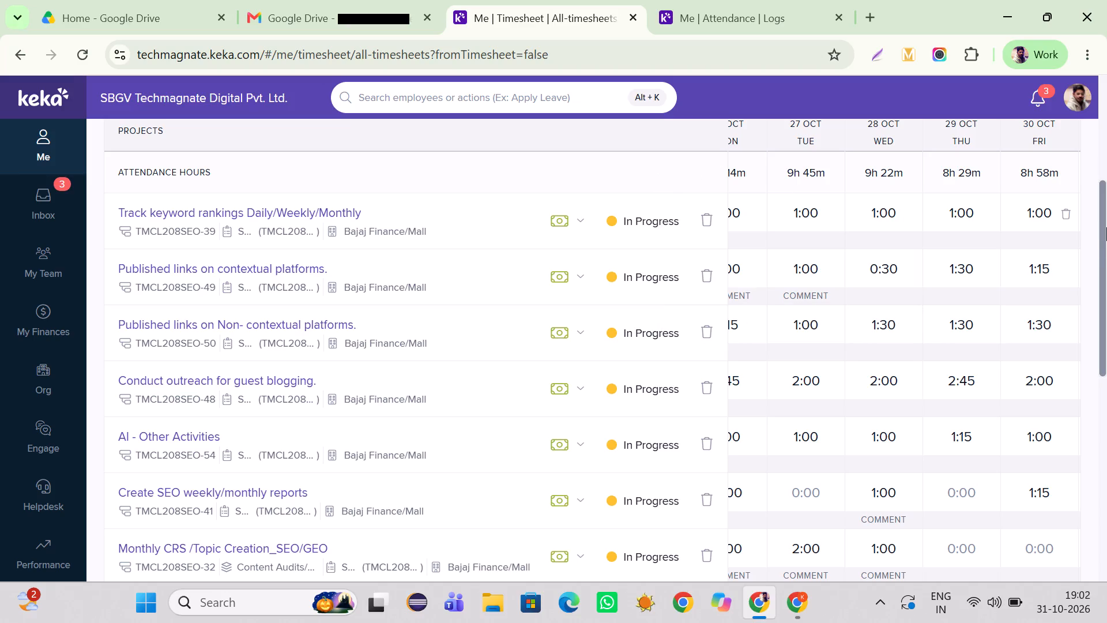
# Review the Tuesday to Friday task hours and comments against the attendance hours and the total hours per day.
pyautogui.moveTo(1104, 226); pyautogui.dragTo(1103, 300)
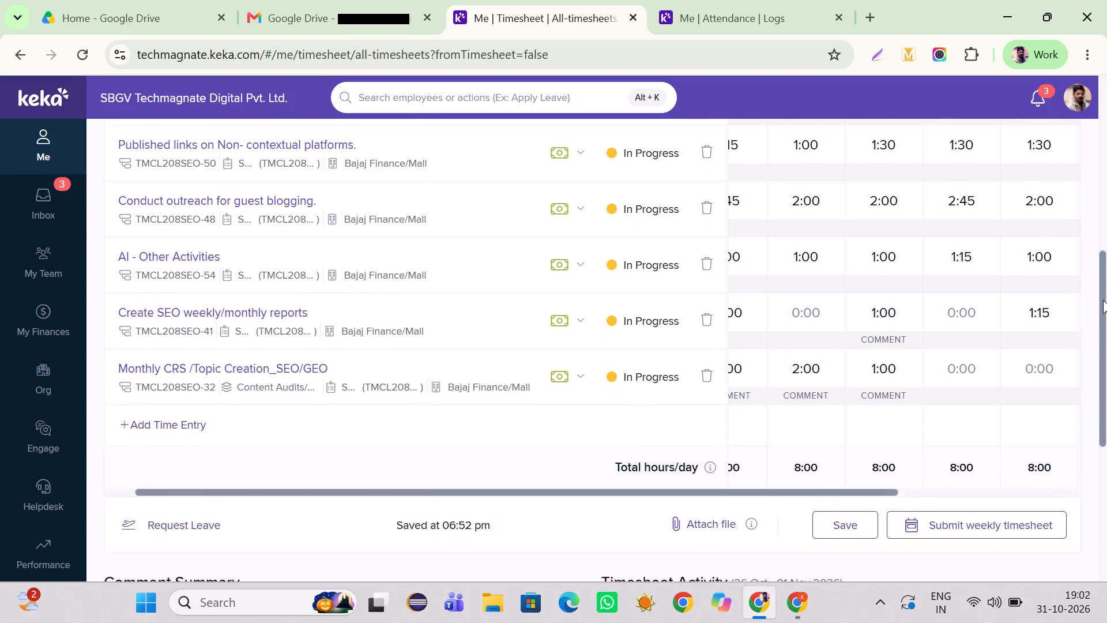
pyautogui.moveTo(1103, 300); pyautogui.dragTo(1099, 227)
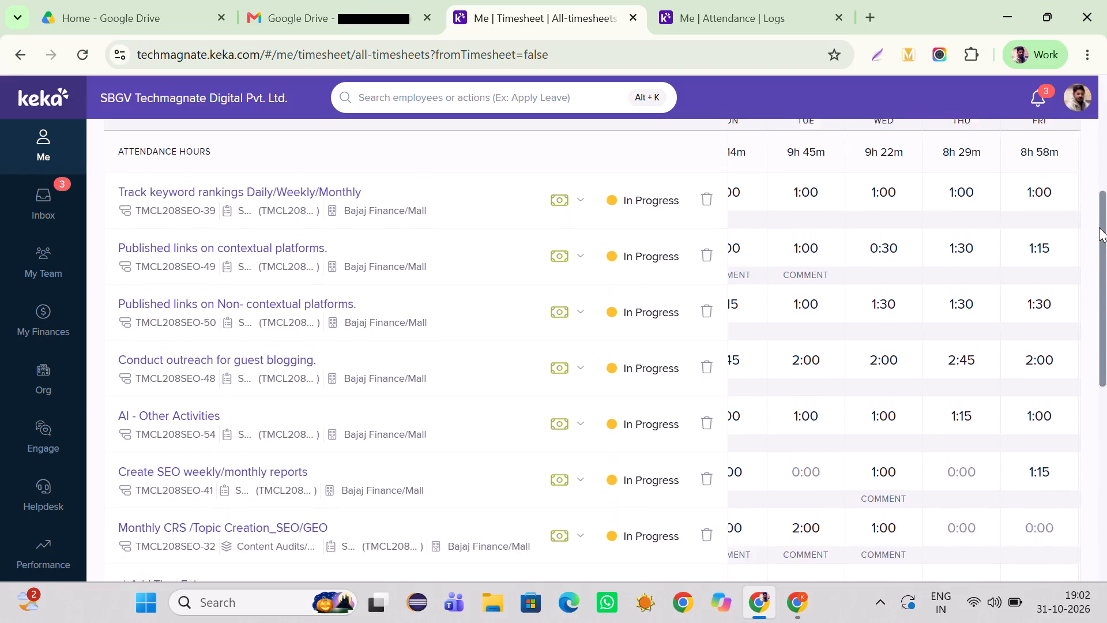
pyautogui.moveTo(1099, 227); pyautogui.dragTo(1101, 208)
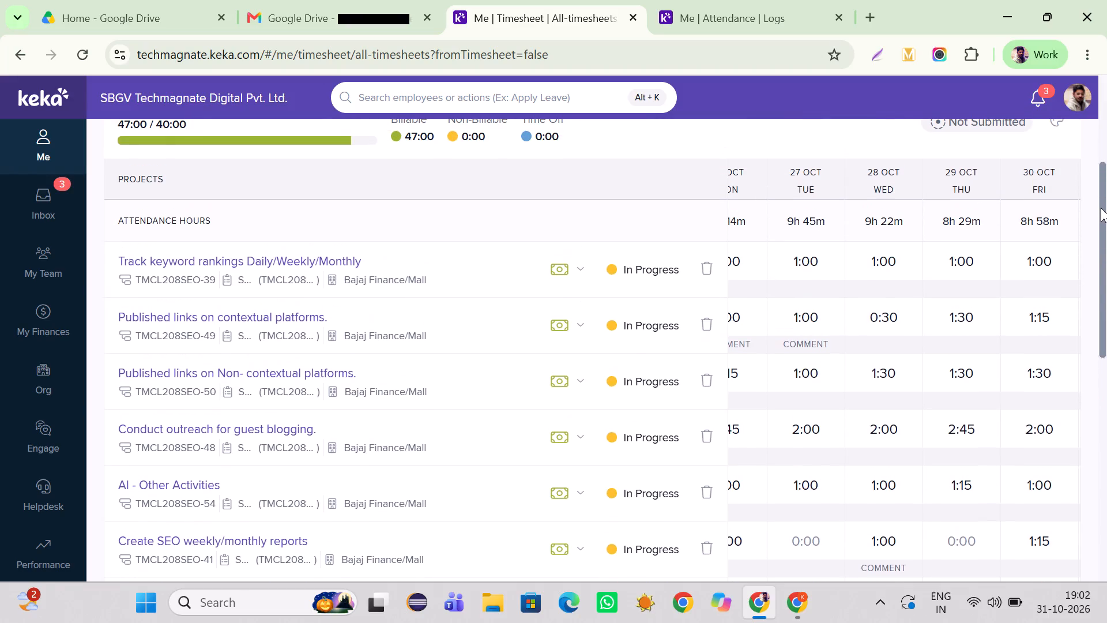
pyautogui.moveTo(1105, 208); pyautogui.dragTo(1105, 212)
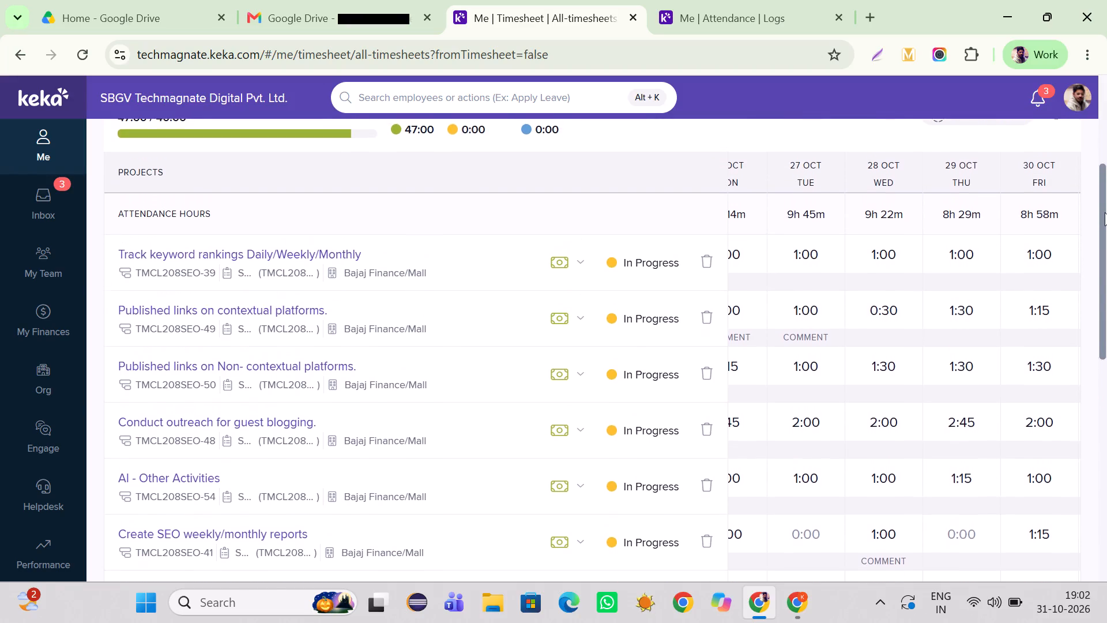
pyautogui.moveTo(1105, 212); pyautogui.dragTo(1089, 269)
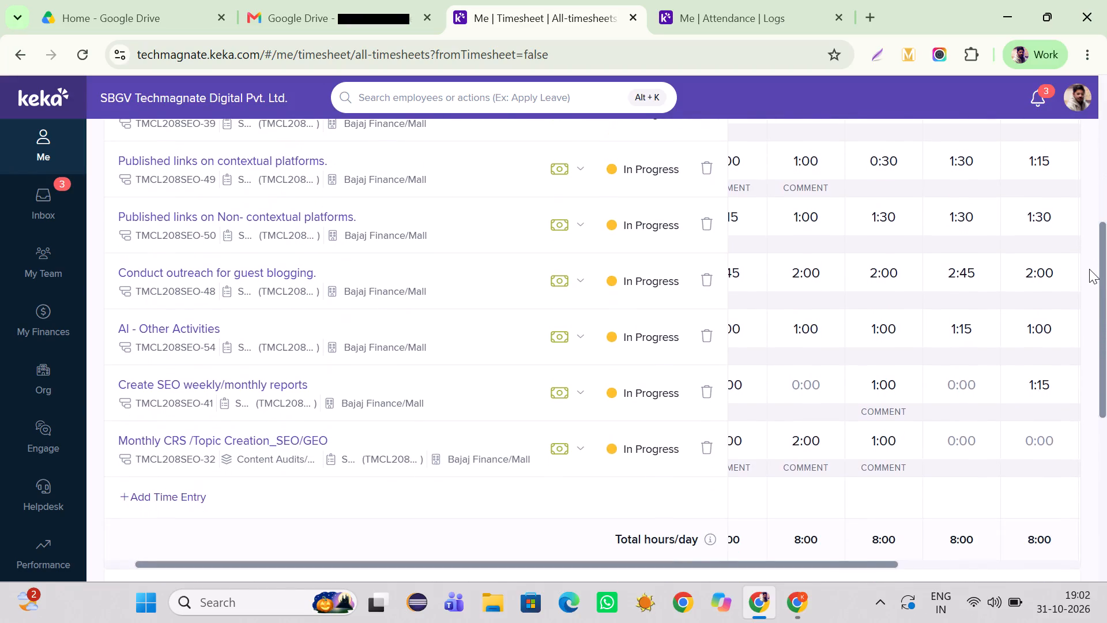
pyautogui.moveTo(1089, 269); pyautogui.dragTo(1090, 276)
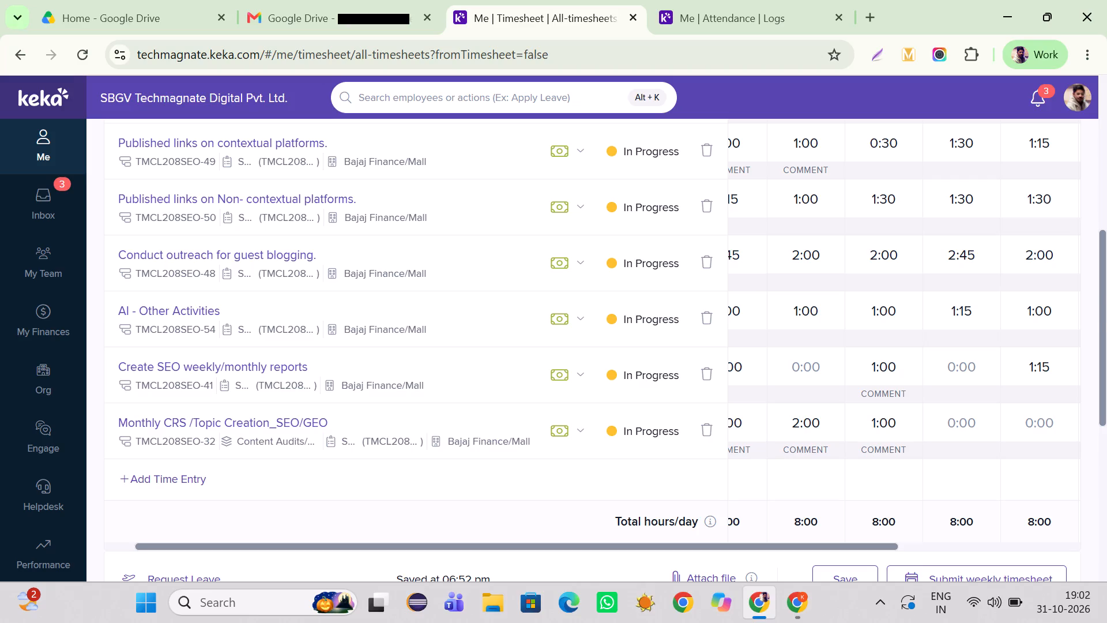
pyautogui.moveTo(1105, 311); pyautogui.dragTo(1104, 293)
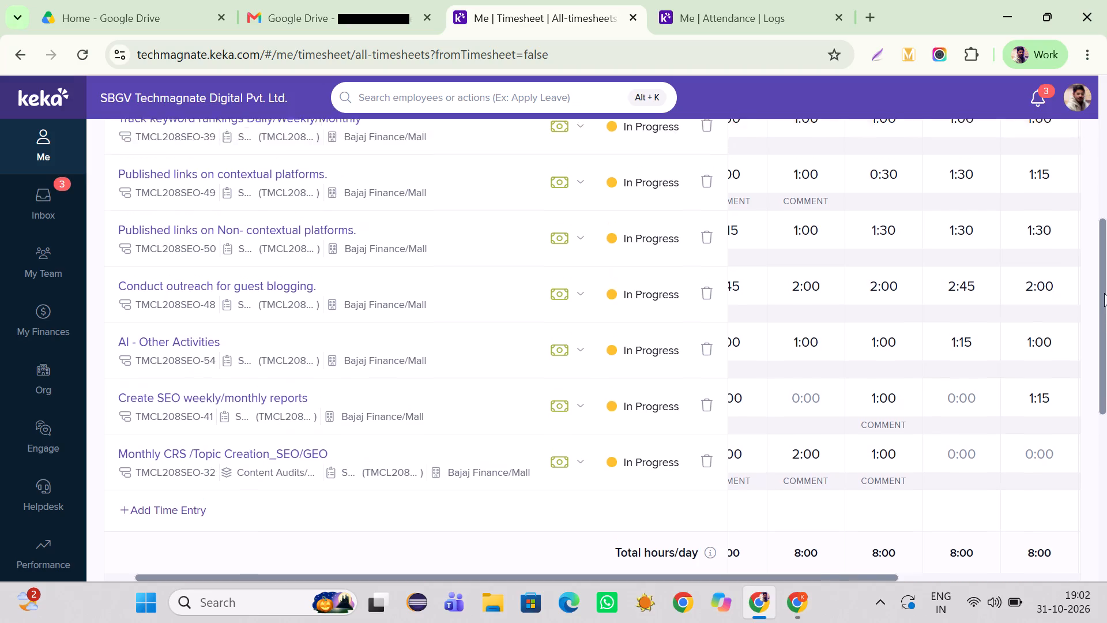
pyautogui.moveTo(1104, 293); pyautogui.dragTo(1106, 277)
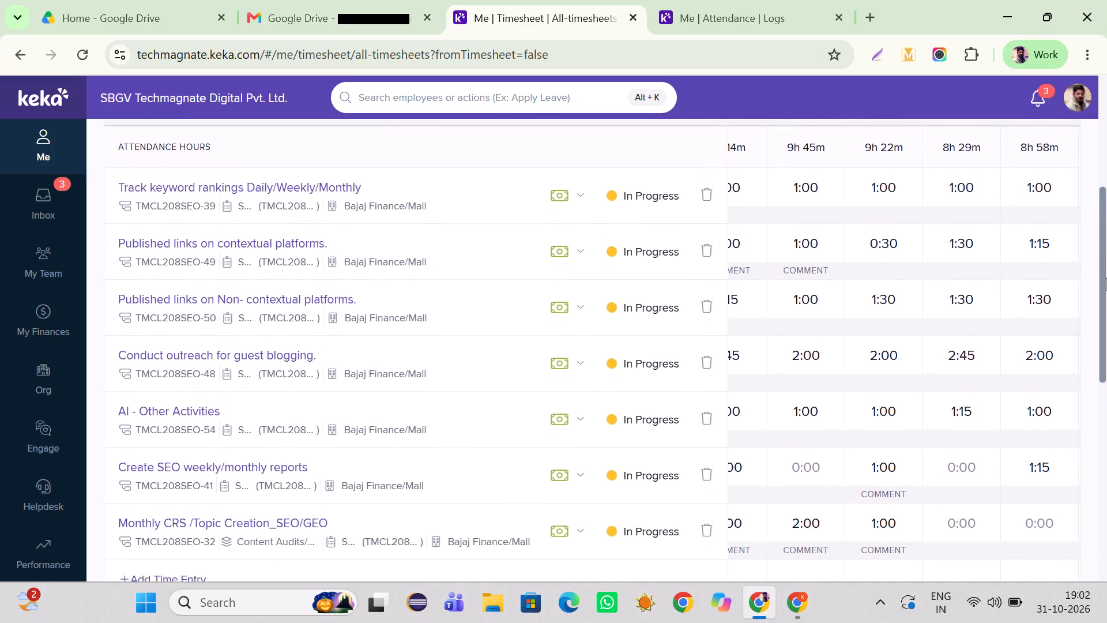
pyautogui.moveTo(1106, 277); pyautogui.dragTo(1106, 256)
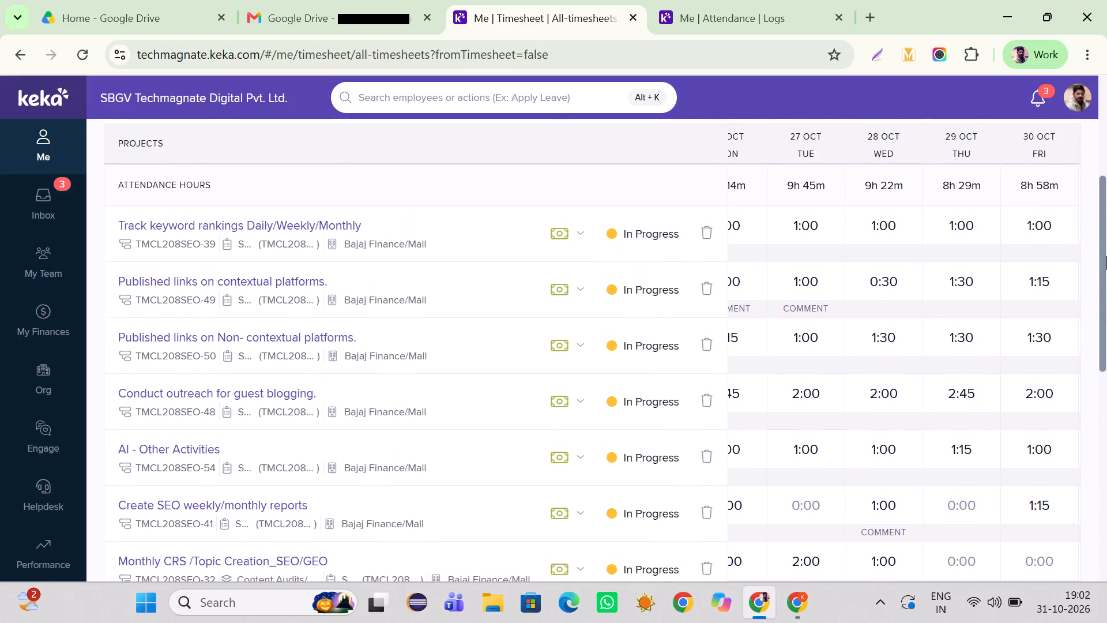
pyautogui.moveTo(1106, 256); pyautogui.dragTo(1106, 244)
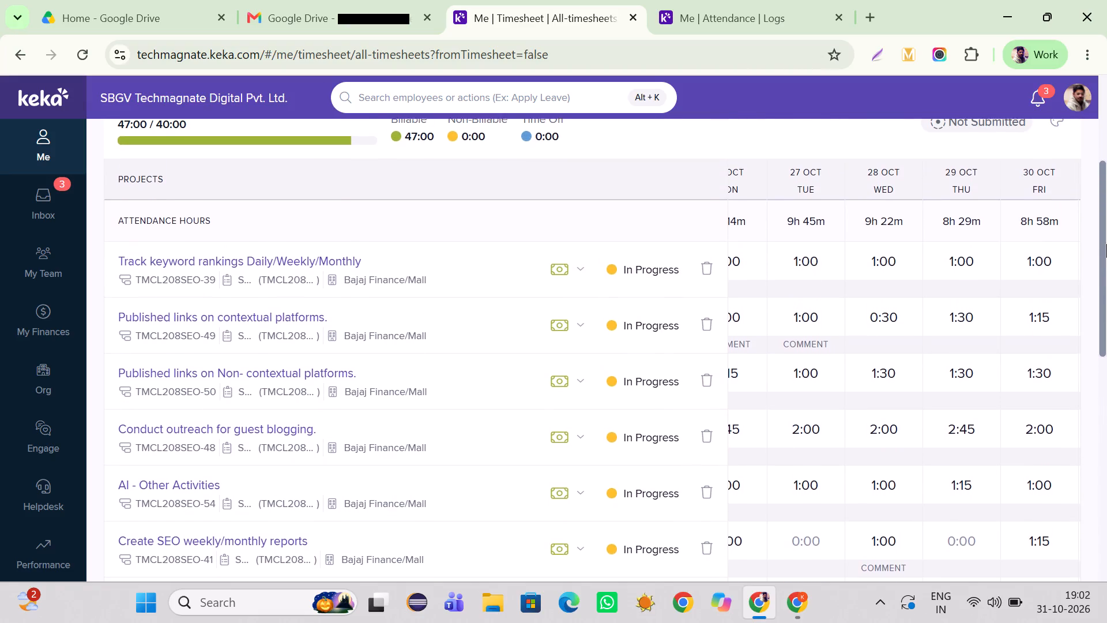
pyautogui.moveTo(1106, 244); pyautogui.dragTo(1104, 288)
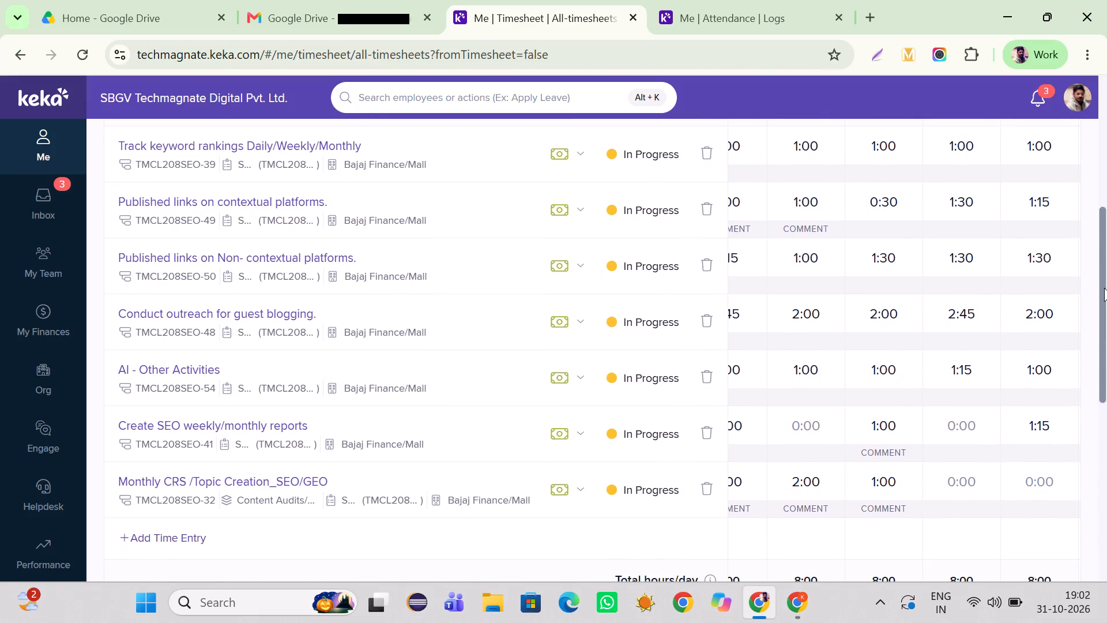
pyautogui.moveTo(1104, 288); pyautogui.dragTo(1104, 290)
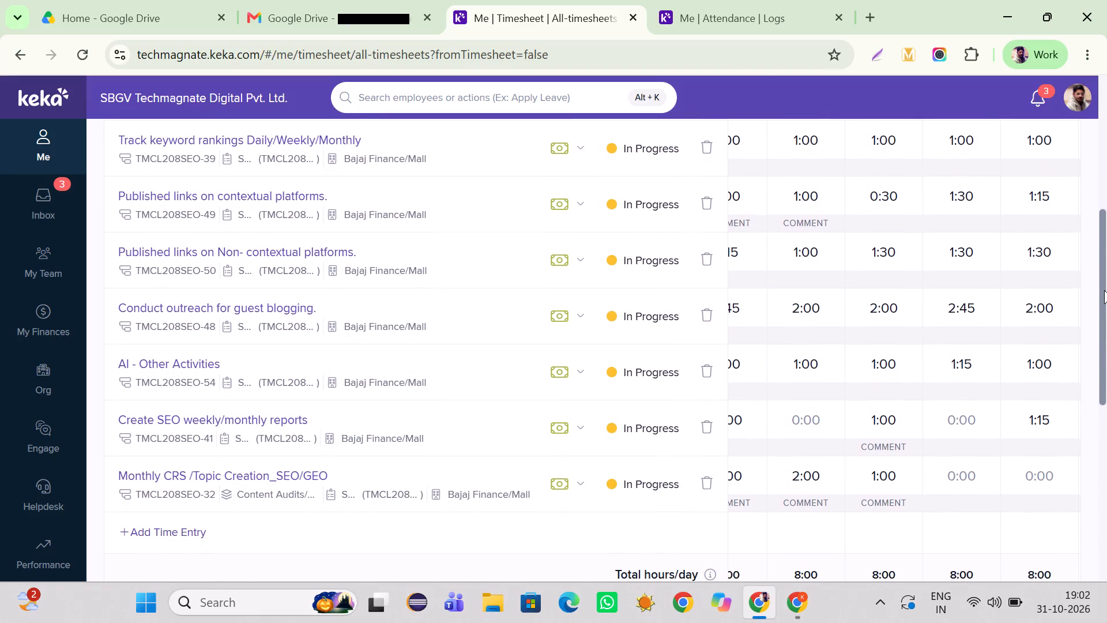
pyautogui.moveTo(1104, 290); pyautogui.dragTo(1106, 287)
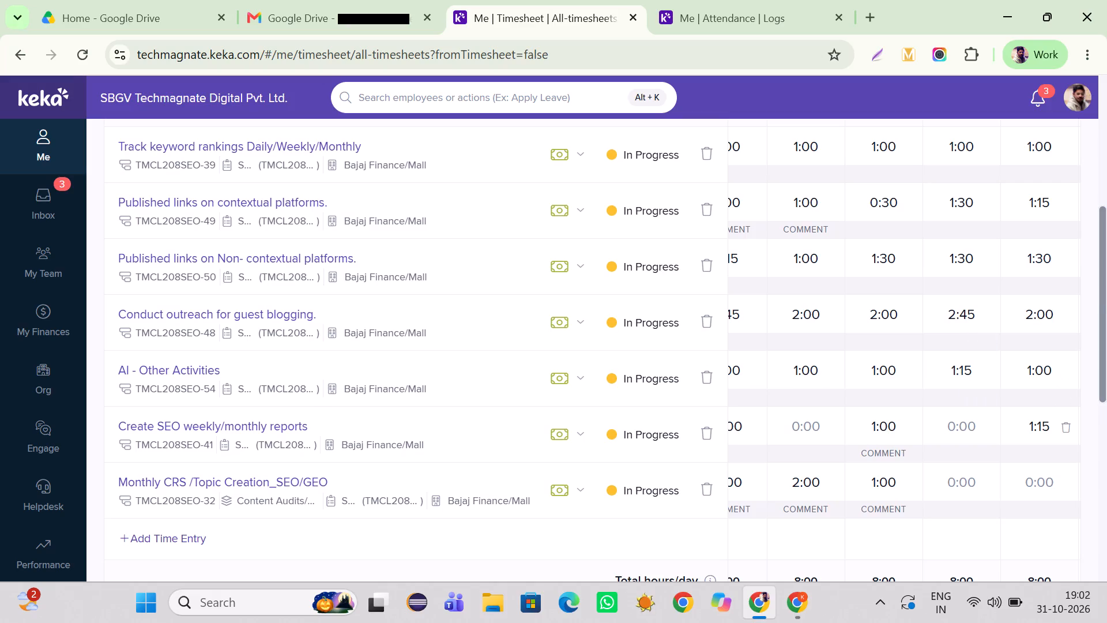
# Open the comment box of the Friday 30 Oct entry for "Create SEO weekly/monthly reports".
pyautogui.click(1053, 428)
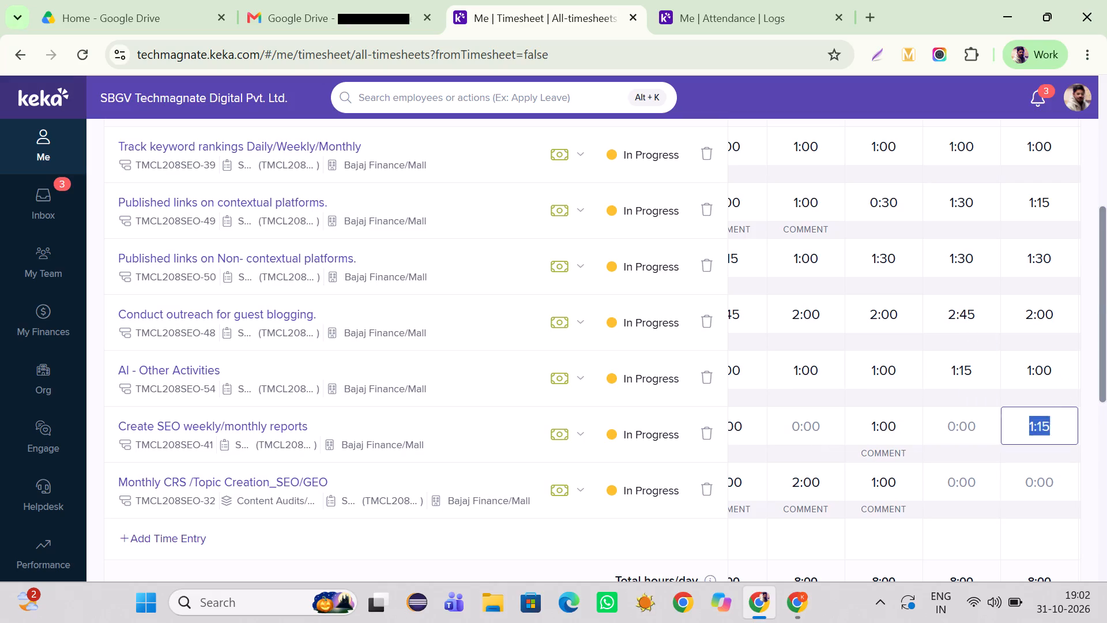
pyautogui.click(929, 441)
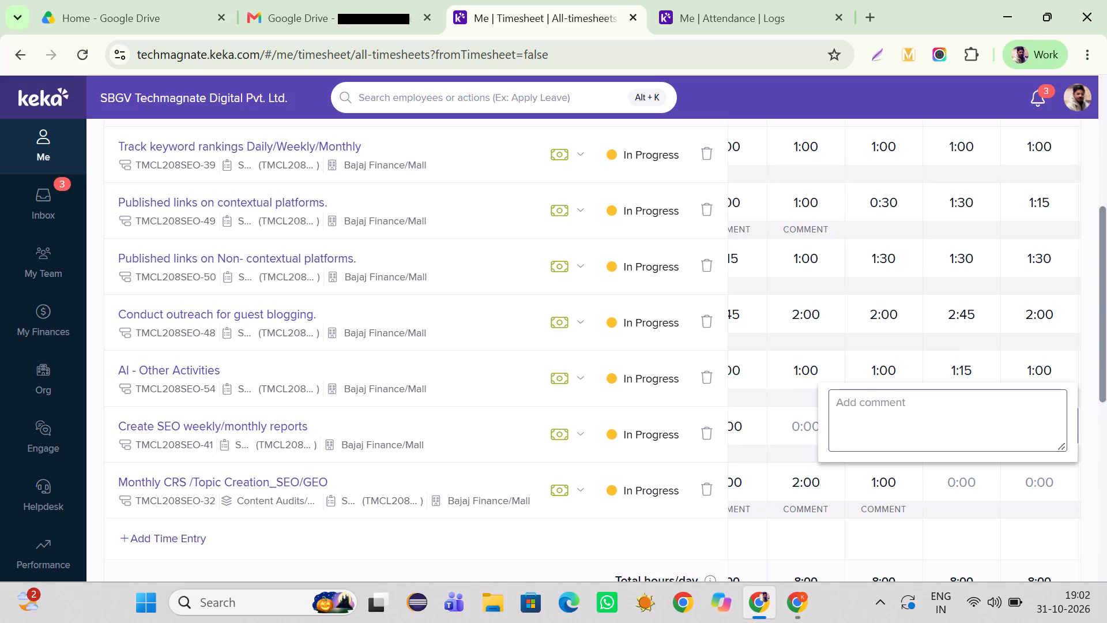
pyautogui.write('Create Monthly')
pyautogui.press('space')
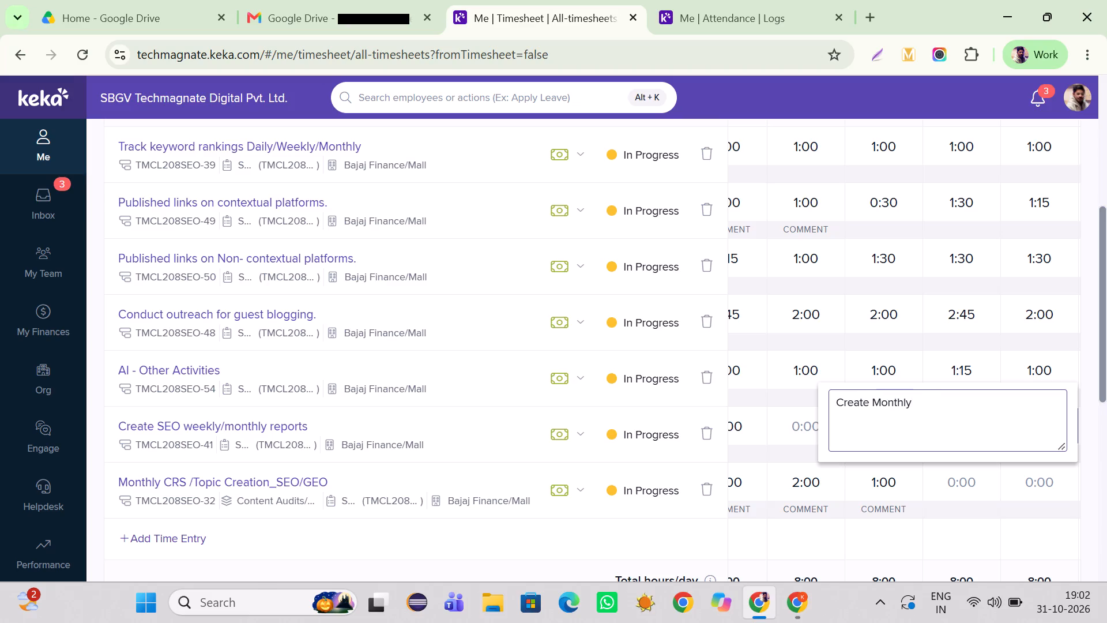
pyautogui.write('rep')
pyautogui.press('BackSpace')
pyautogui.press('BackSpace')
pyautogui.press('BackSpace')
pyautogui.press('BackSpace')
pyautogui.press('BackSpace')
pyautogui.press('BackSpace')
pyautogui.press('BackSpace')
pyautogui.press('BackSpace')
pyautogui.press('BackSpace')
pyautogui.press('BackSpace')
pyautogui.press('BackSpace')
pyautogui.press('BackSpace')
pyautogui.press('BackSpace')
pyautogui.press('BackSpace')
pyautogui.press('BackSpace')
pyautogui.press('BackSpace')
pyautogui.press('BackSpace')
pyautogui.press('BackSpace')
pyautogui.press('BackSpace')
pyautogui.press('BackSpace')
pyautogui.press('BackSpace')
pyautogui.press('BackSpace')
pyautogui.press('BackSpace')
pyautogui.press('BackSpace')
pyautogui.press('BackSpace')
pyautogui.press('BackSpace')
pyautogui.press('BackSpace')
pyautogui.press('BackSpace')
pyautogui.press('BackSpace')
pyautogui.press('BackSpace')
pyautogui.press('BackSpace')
# Comment the Friday 30 Oct "Create SEO weekly/monthly reports" entry with "Update Weekly report, Products wise LRD & check website status for PL wesite".
pyautogui.write('Updta')
pyautogui.press('BackSpace')
pyautogui.press('BackSpace')
pyautogui.write('ate Weekly report')
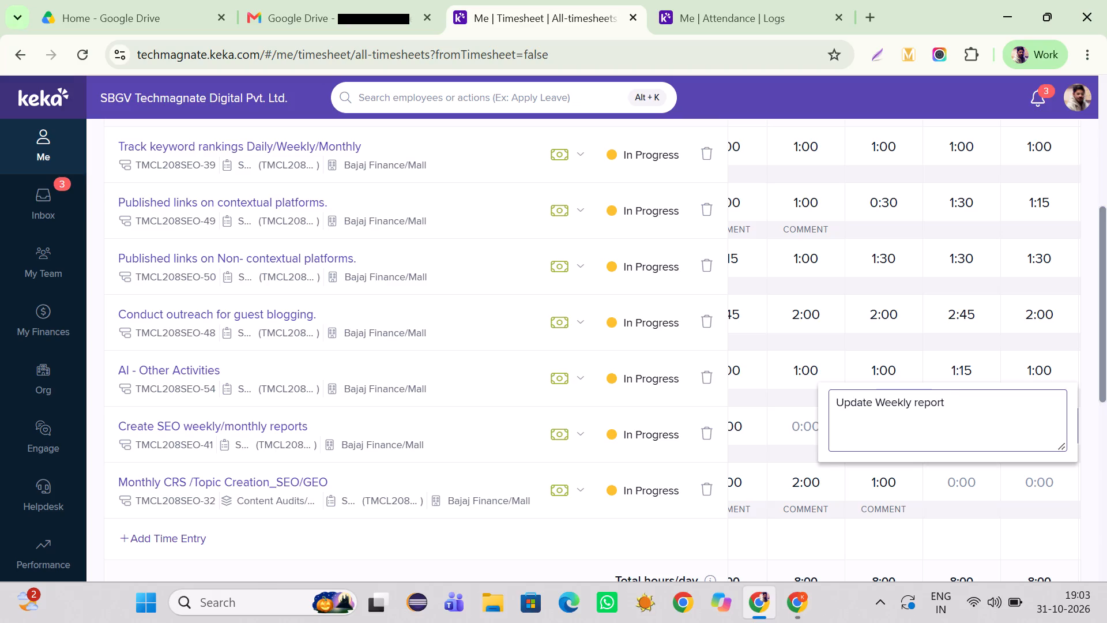
pyautogui.write(',')
pyautogui.press('space')
pyautogui.hotkey('shift', 'p')
pyautogui.write('ro')
pyautogui.write('ducts')
pyautogui.press('space')
pyautogui.write('wi')
pyautogui.press('BackSpace')
pyautogui.write('ise LRD')
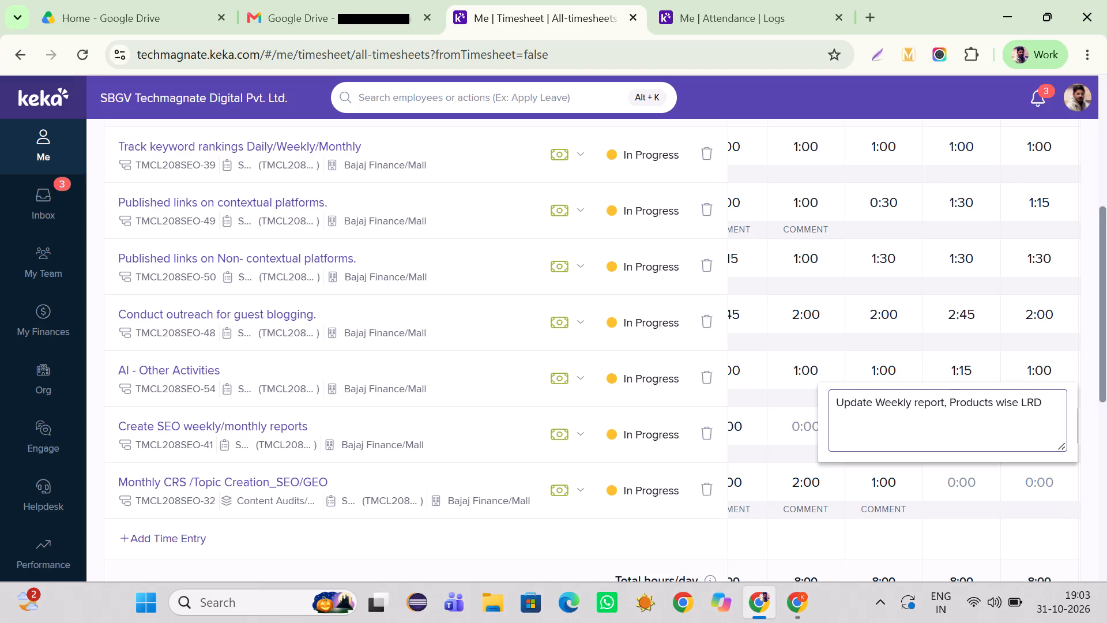
pyautogui.press('space')
pyautogui.write('&')
pyautogui.press('space')
pyautogui.write('check')
pyautogui.press('space')
pyautogui.write('we')
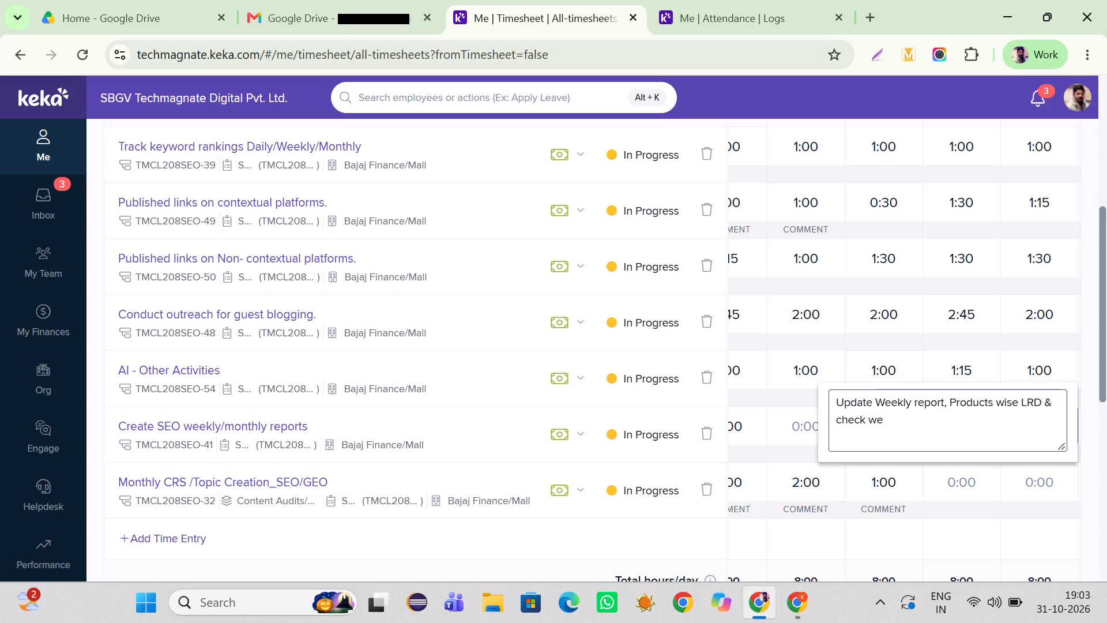
pyautogui.write('bsite')
pyautogui.press('space')
pyautogui.write('stst')
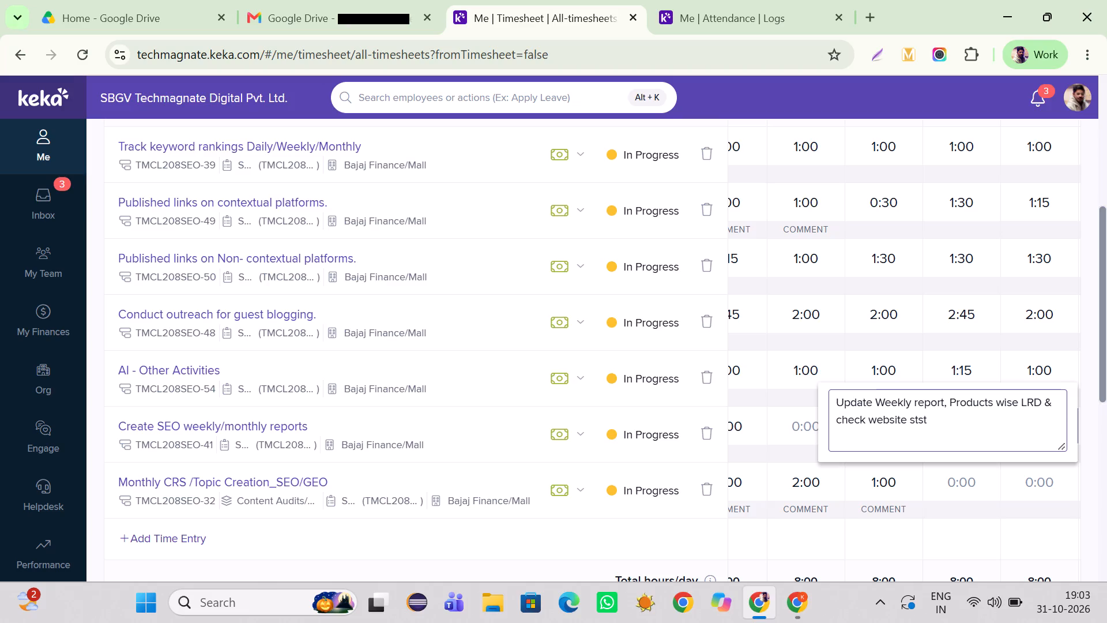
pyautogui.press('BackSpace')
pyautogui.press('BackSpace')
pyautogui.press('BackSpace')
pyautogui.write('tatus')
pyautogui.press('space')
pyautogui.write('for')
pyautogui.press('space')
pyautogui.write('PL wesite')
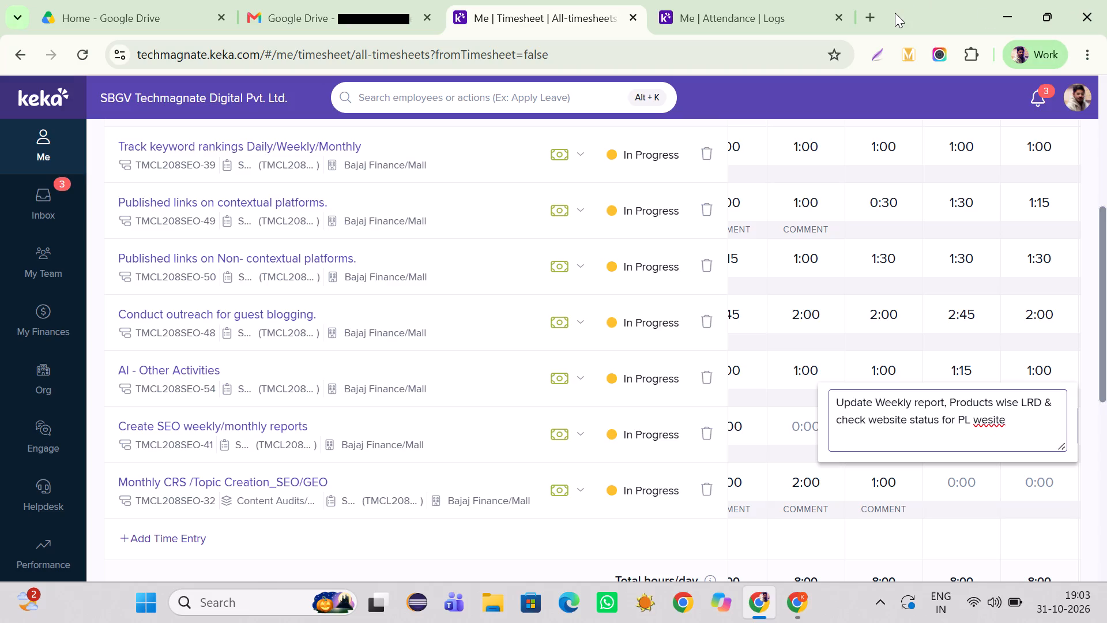
pyautogui.click(895, 13)
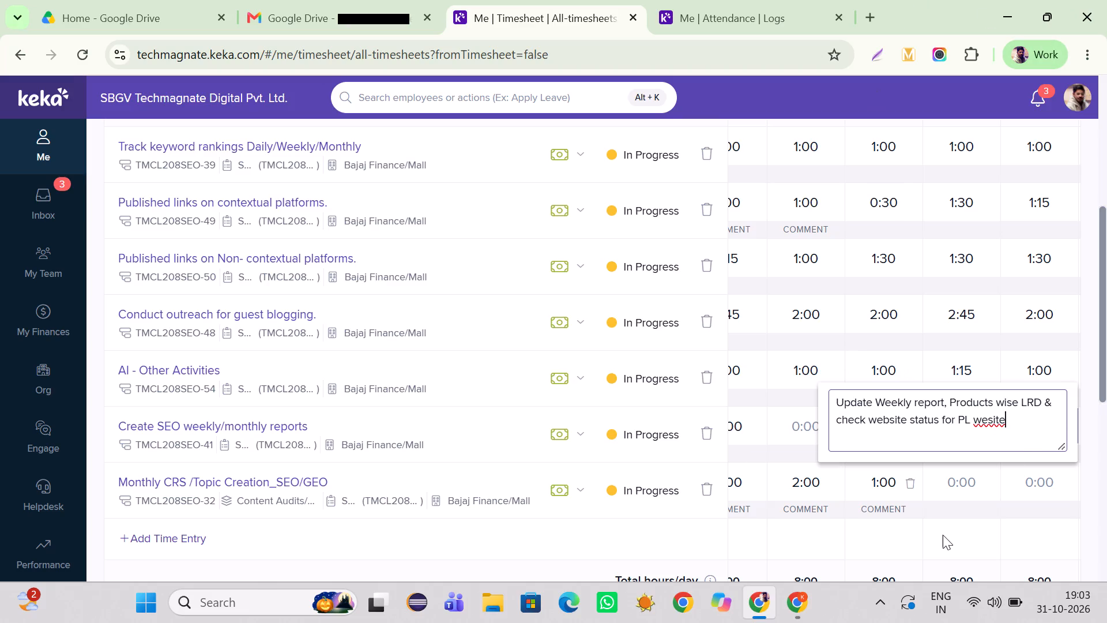
pyautogui.click(946, 536)
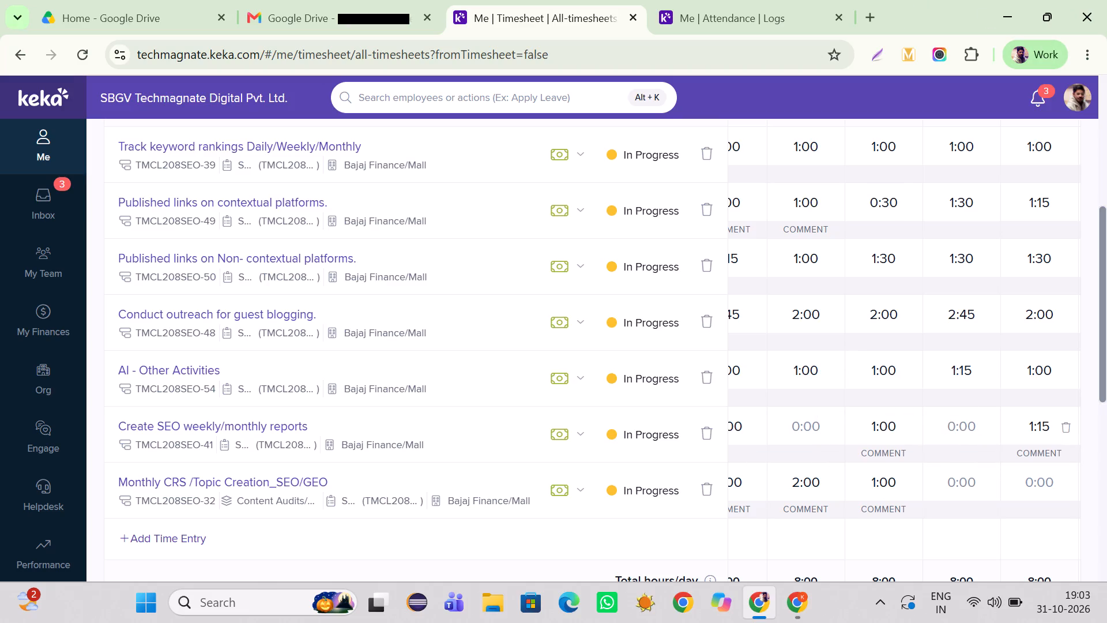
# Reopen the Friday 30 Oct entry for "Create SEO weekly/monthly reports".
pyautogui.click(1046, 425)
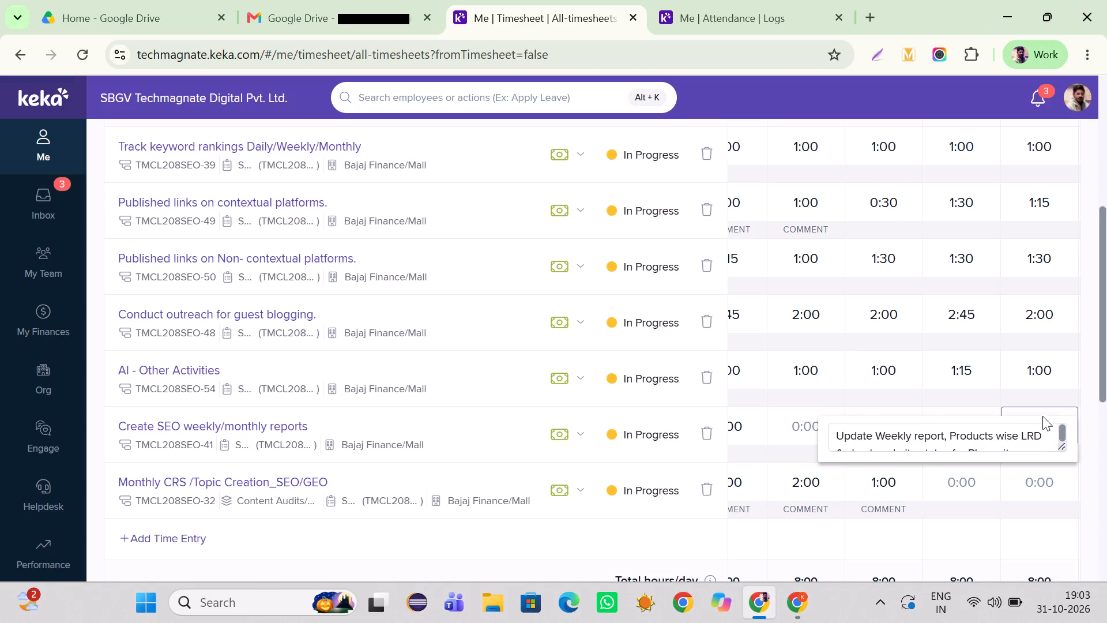